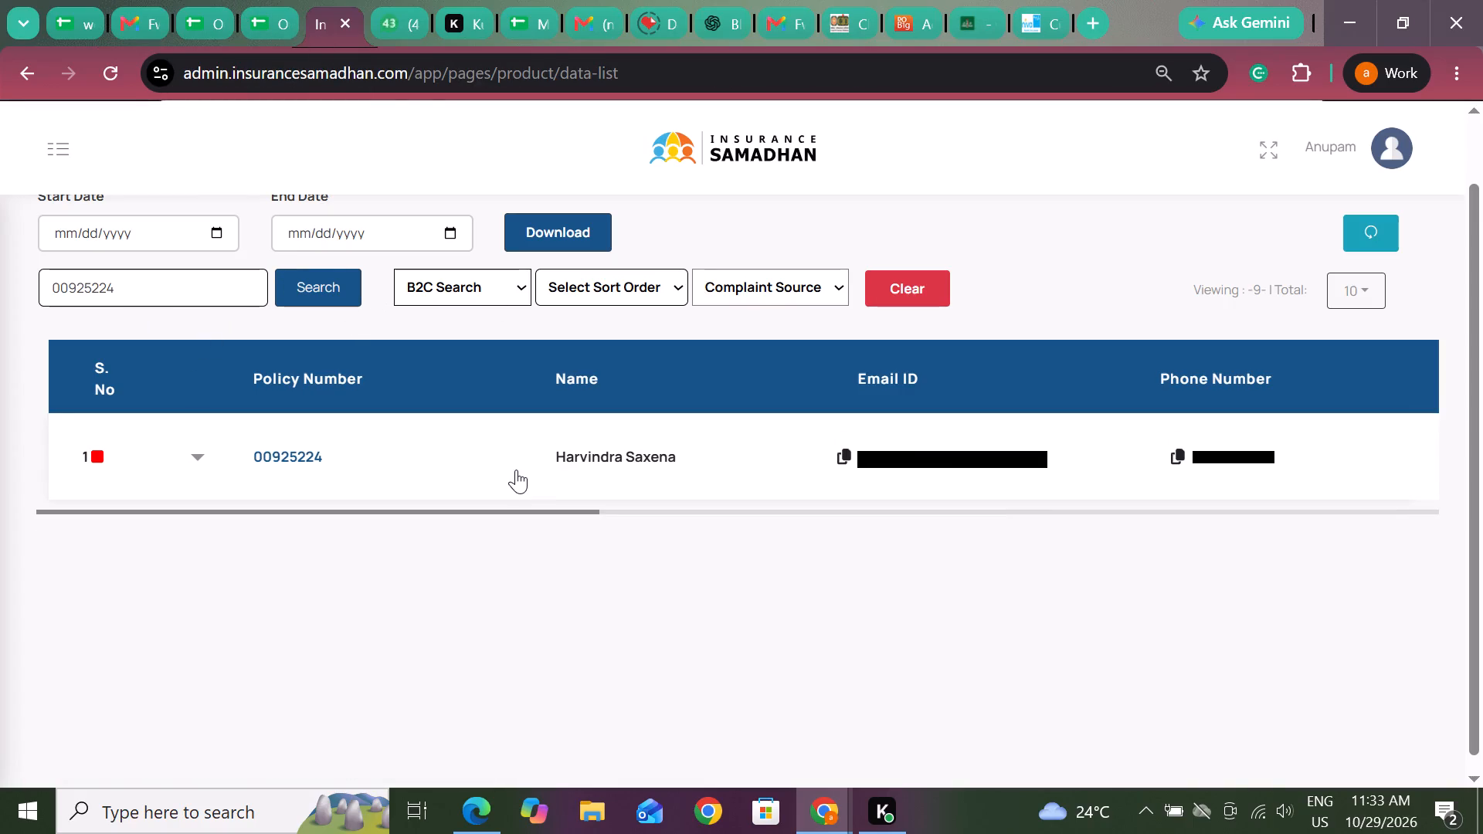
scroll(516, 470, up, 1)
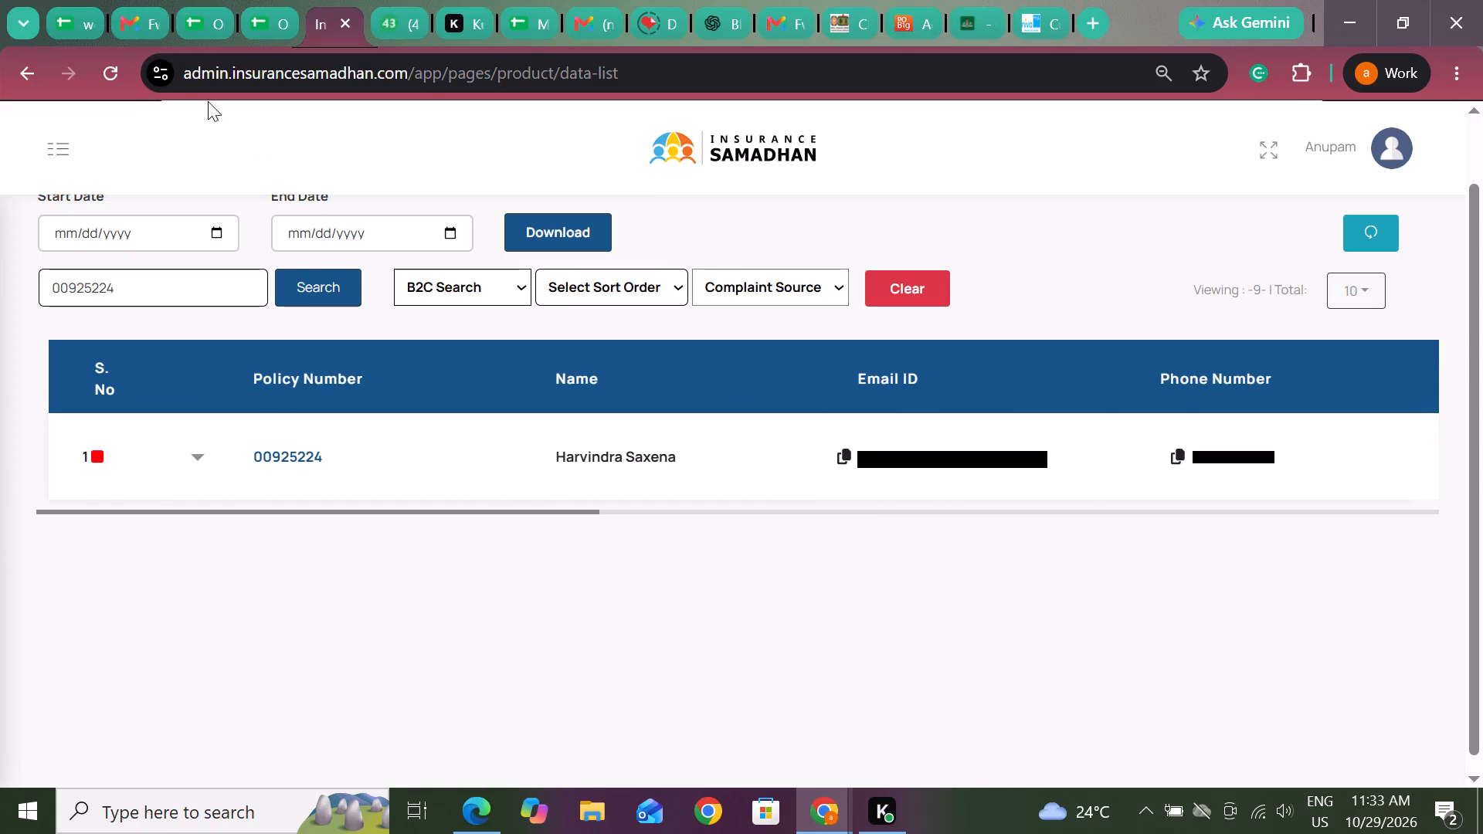
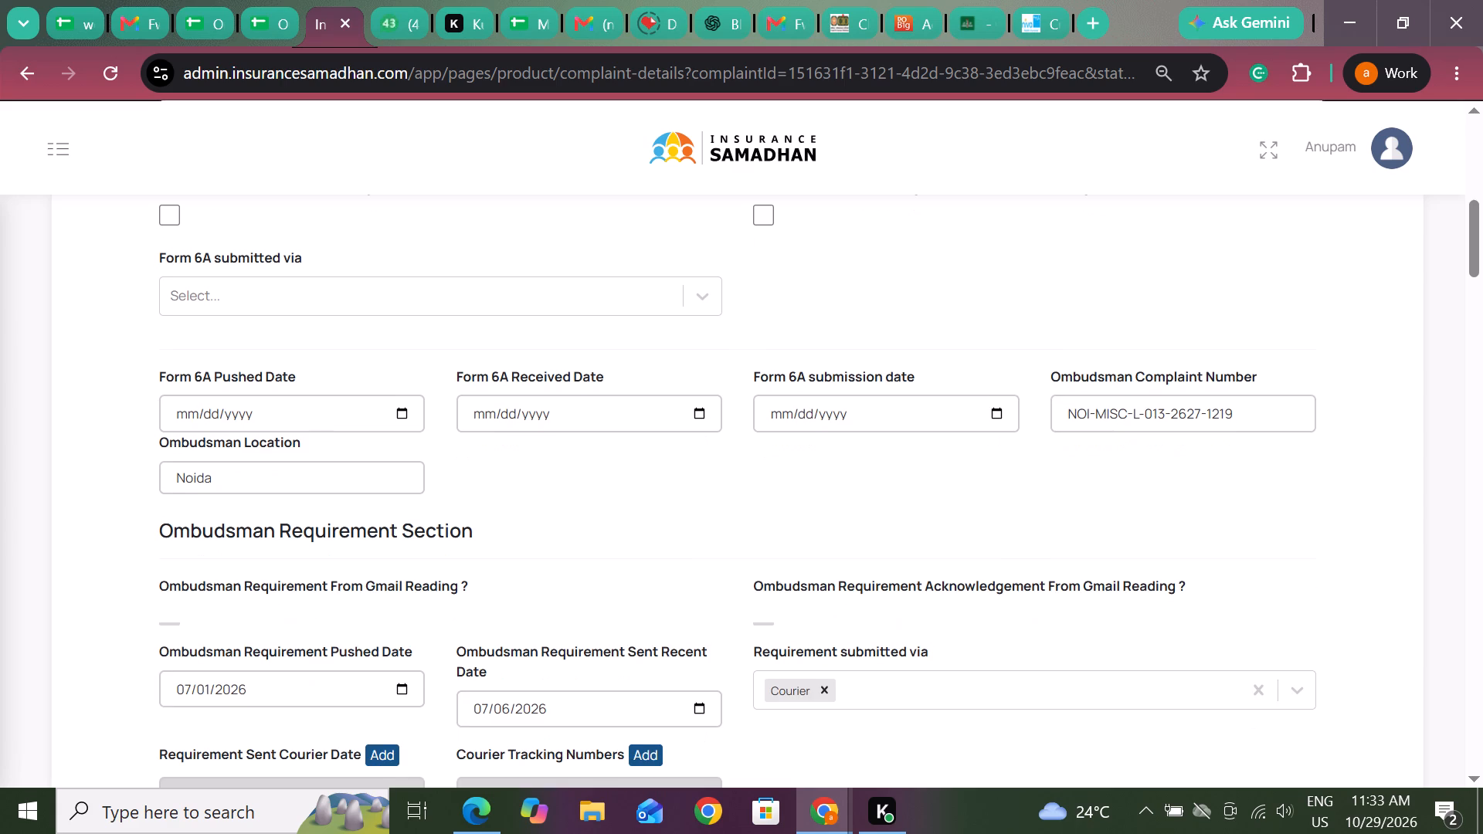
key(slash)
key(ctrl+v)
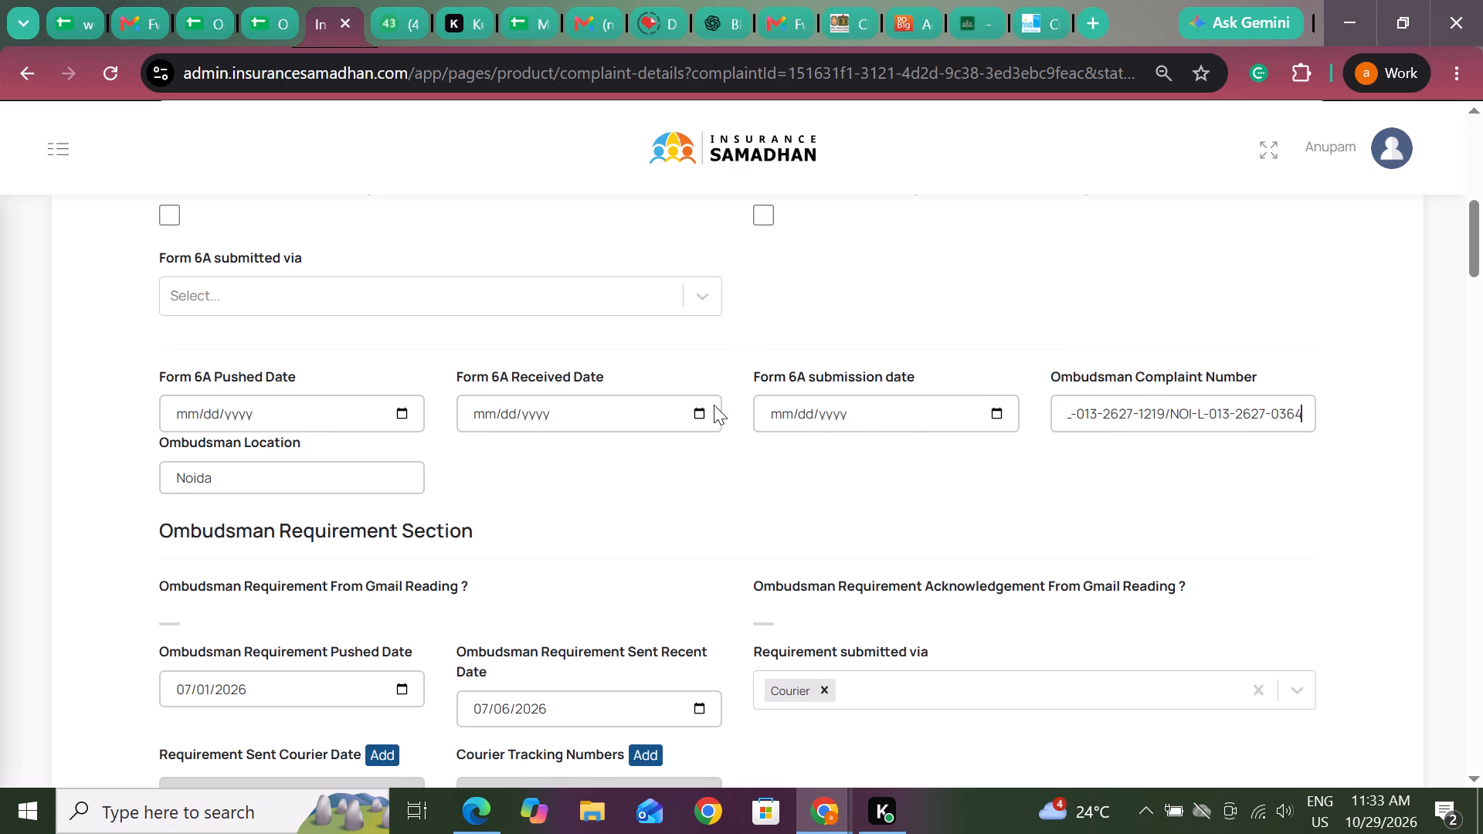
Set the Form 6A Received Date to today's date, 10/29/2026, and save the complaint record.
click(701, 416)
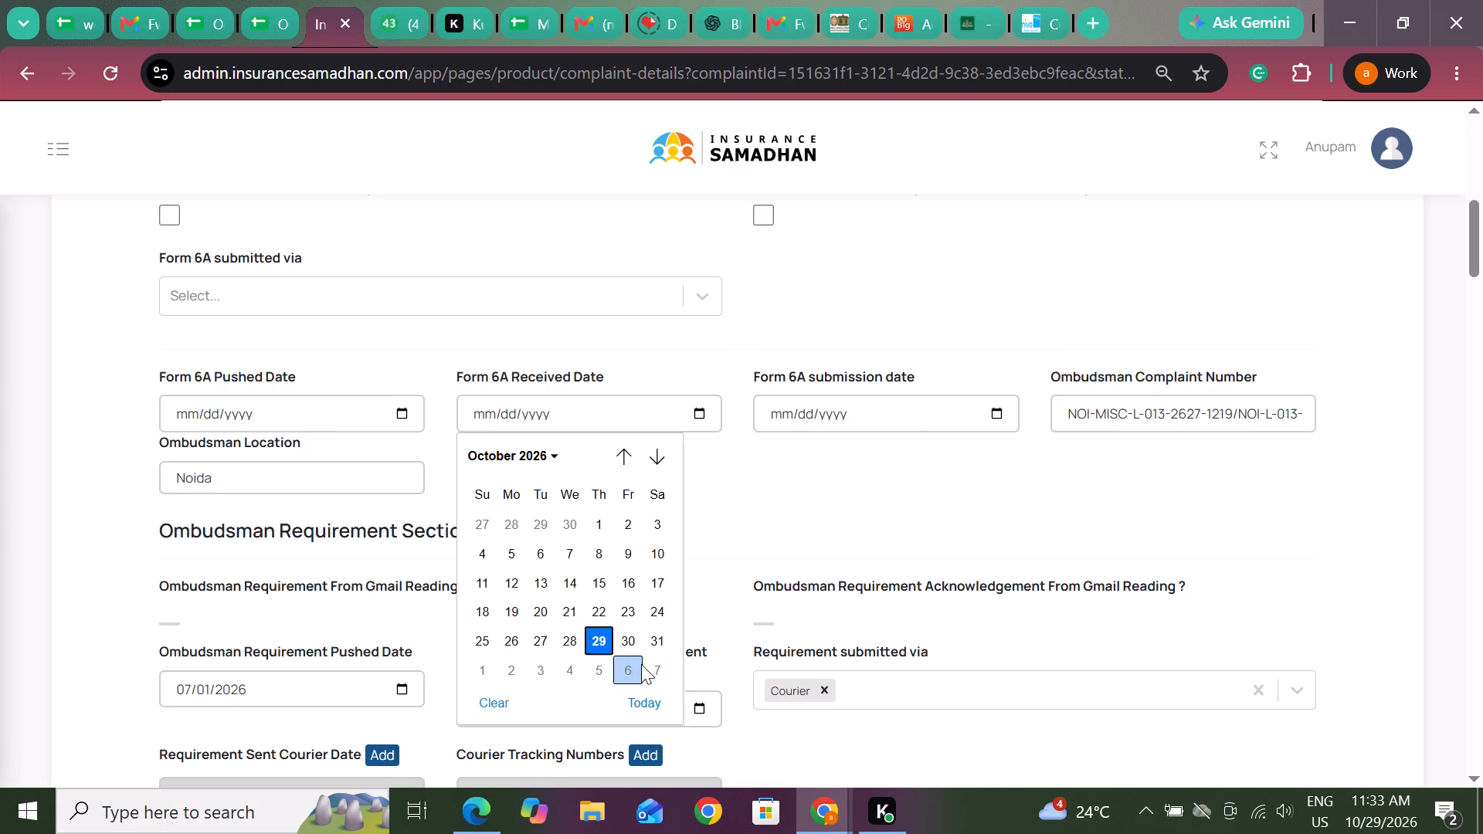
click(636, 710)
scroll(921, 489, up, 6)
click(1373, 227)
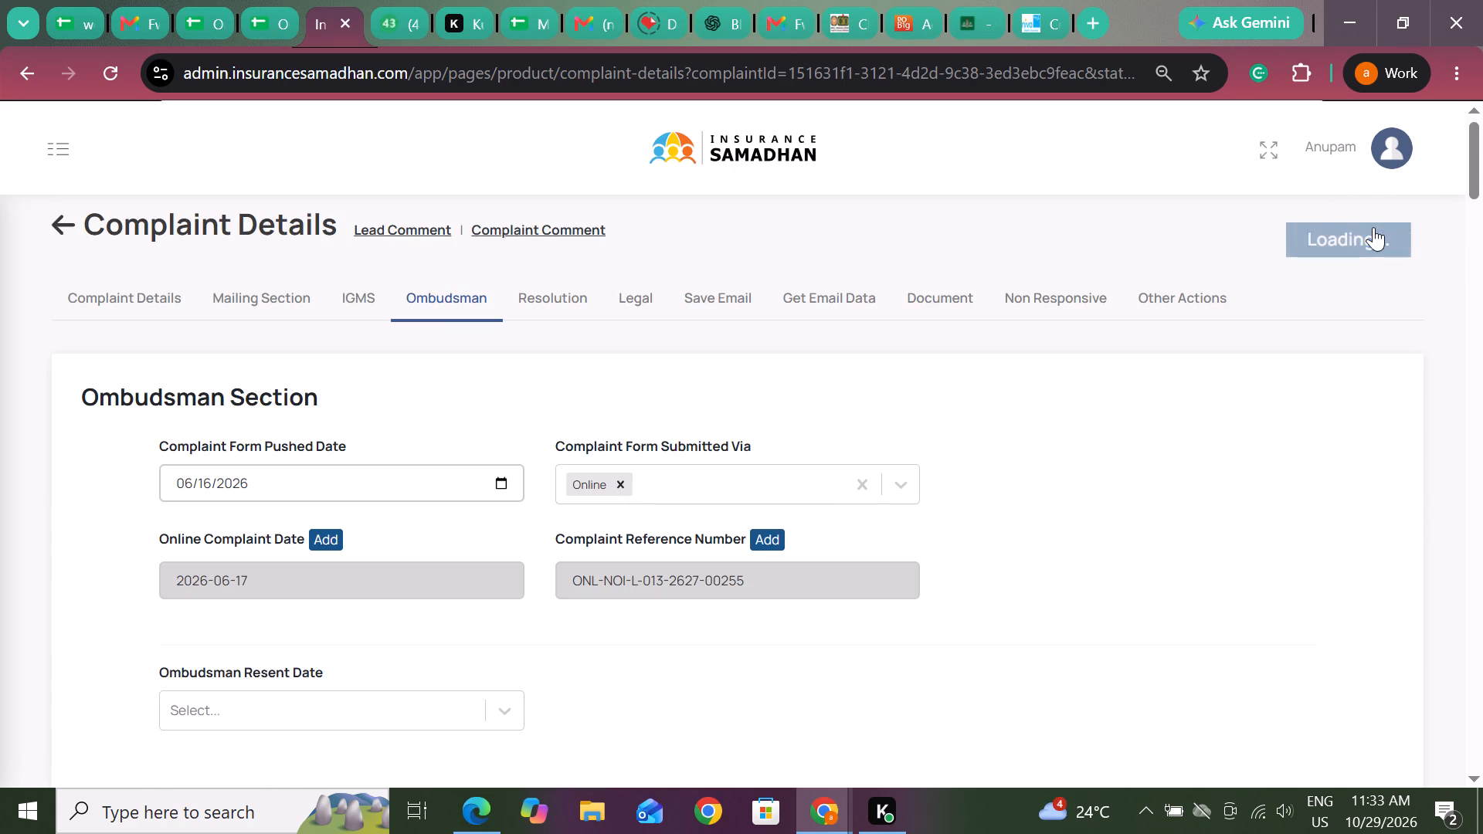
Return from the complaint details to the Form 6a Received Complaints list and check the searched policy's row, including its status.
scroll(373, 483, up, 6)
click(63, 215)
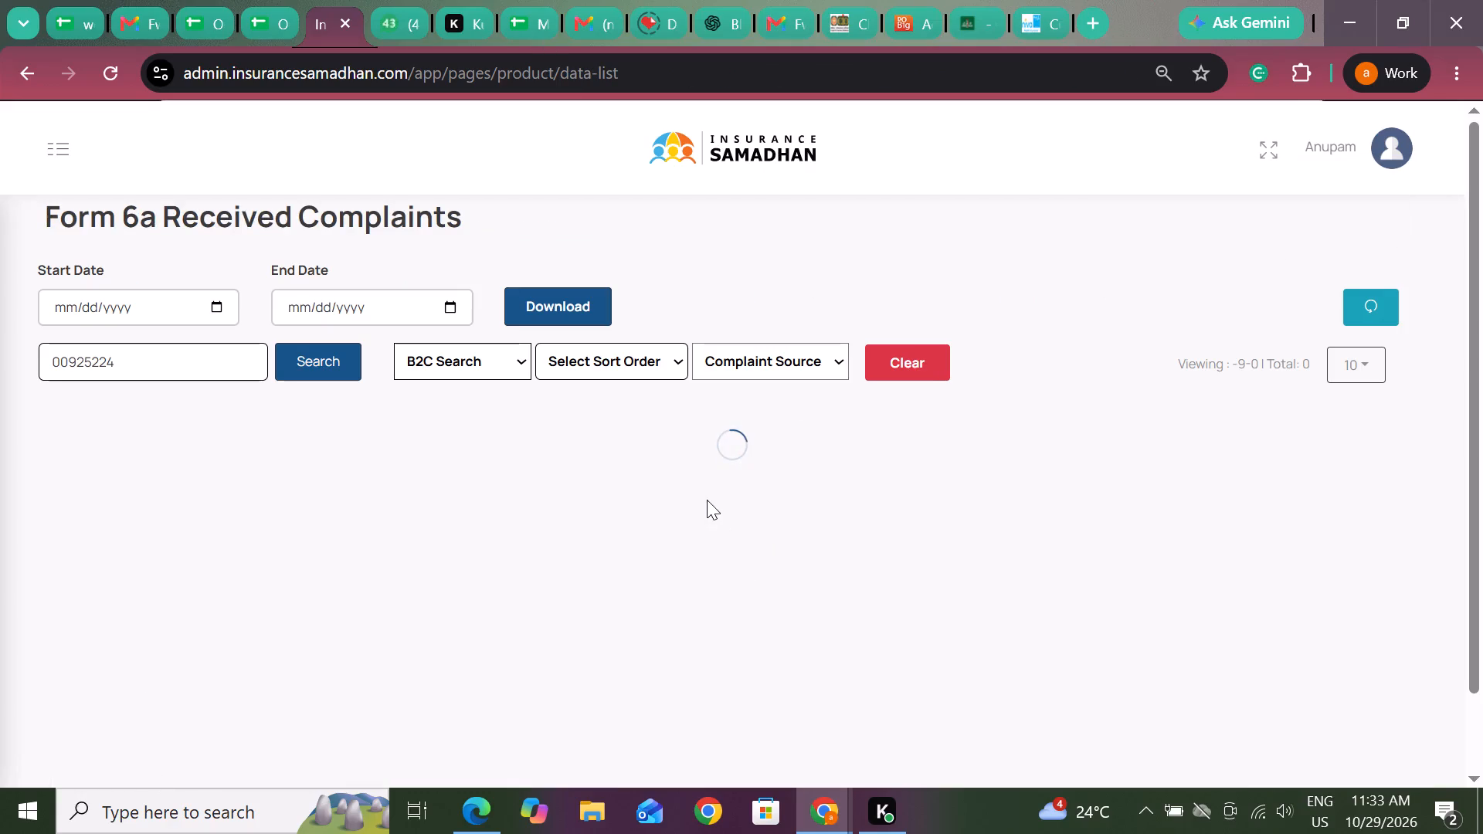
scroll(701, 524, left, 3)
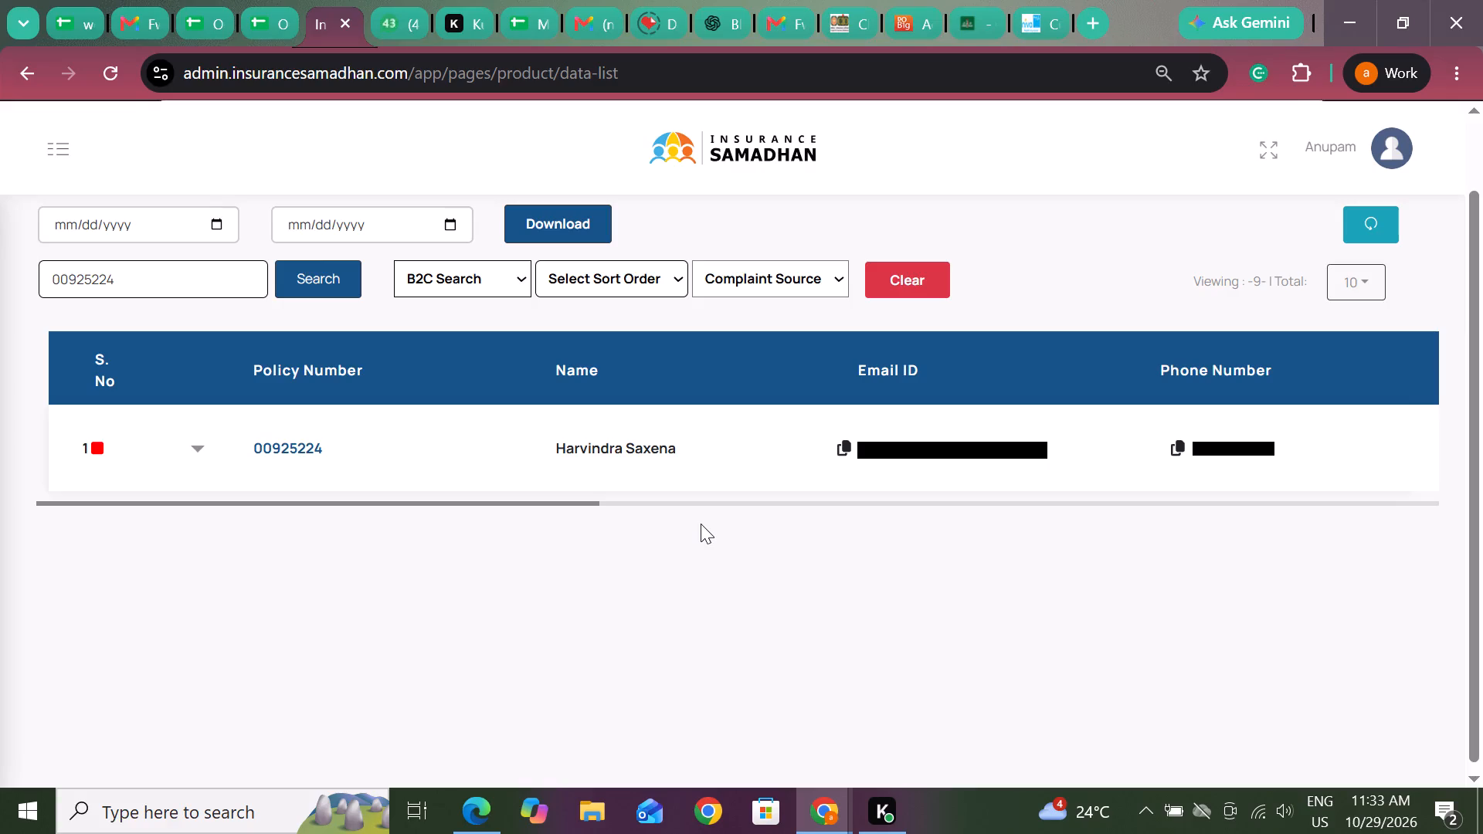
click(609, 501)
drag(609, 501, 214, 485)
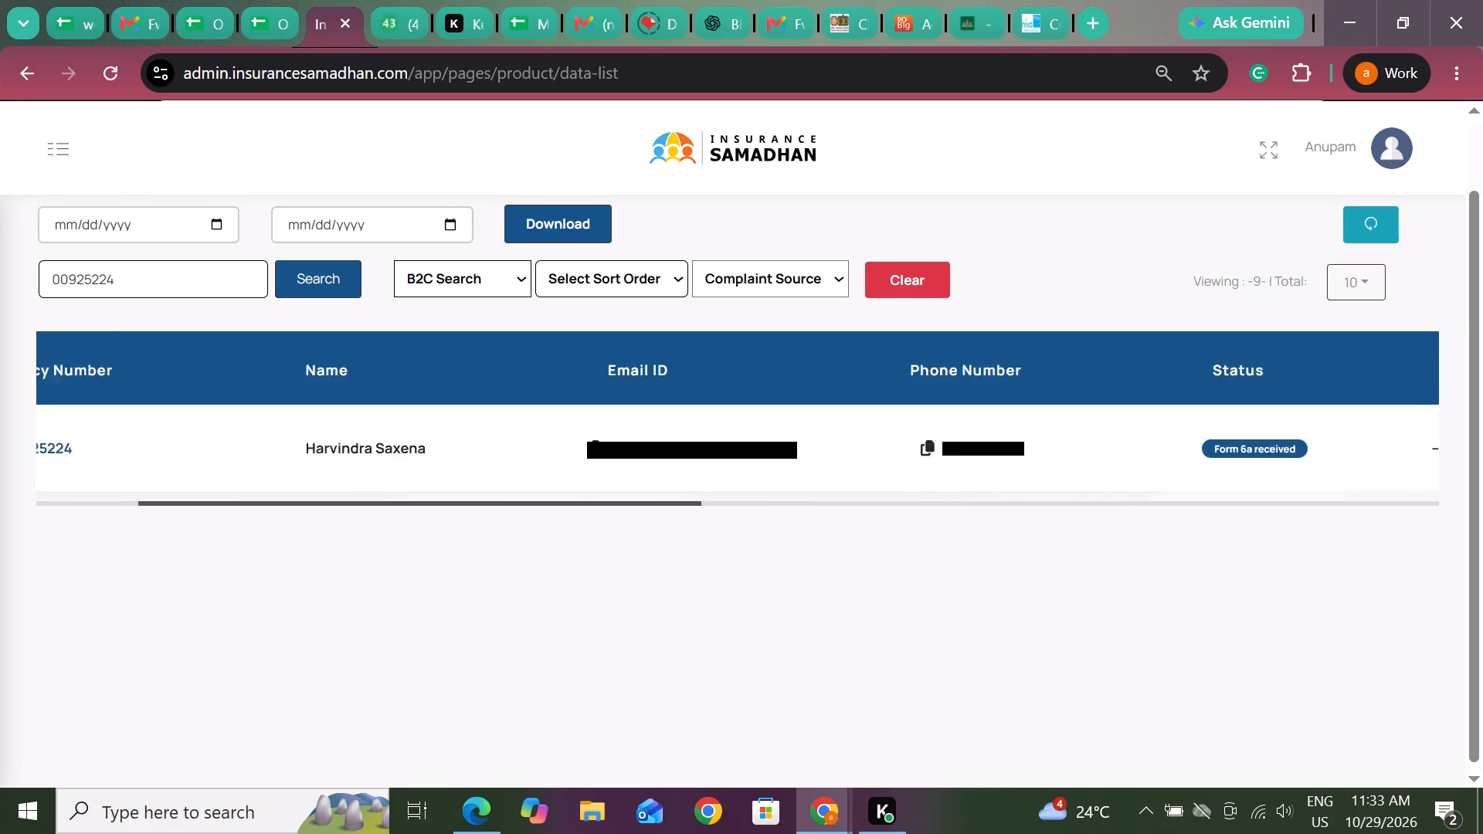
drag(214, 485, 139, 490)
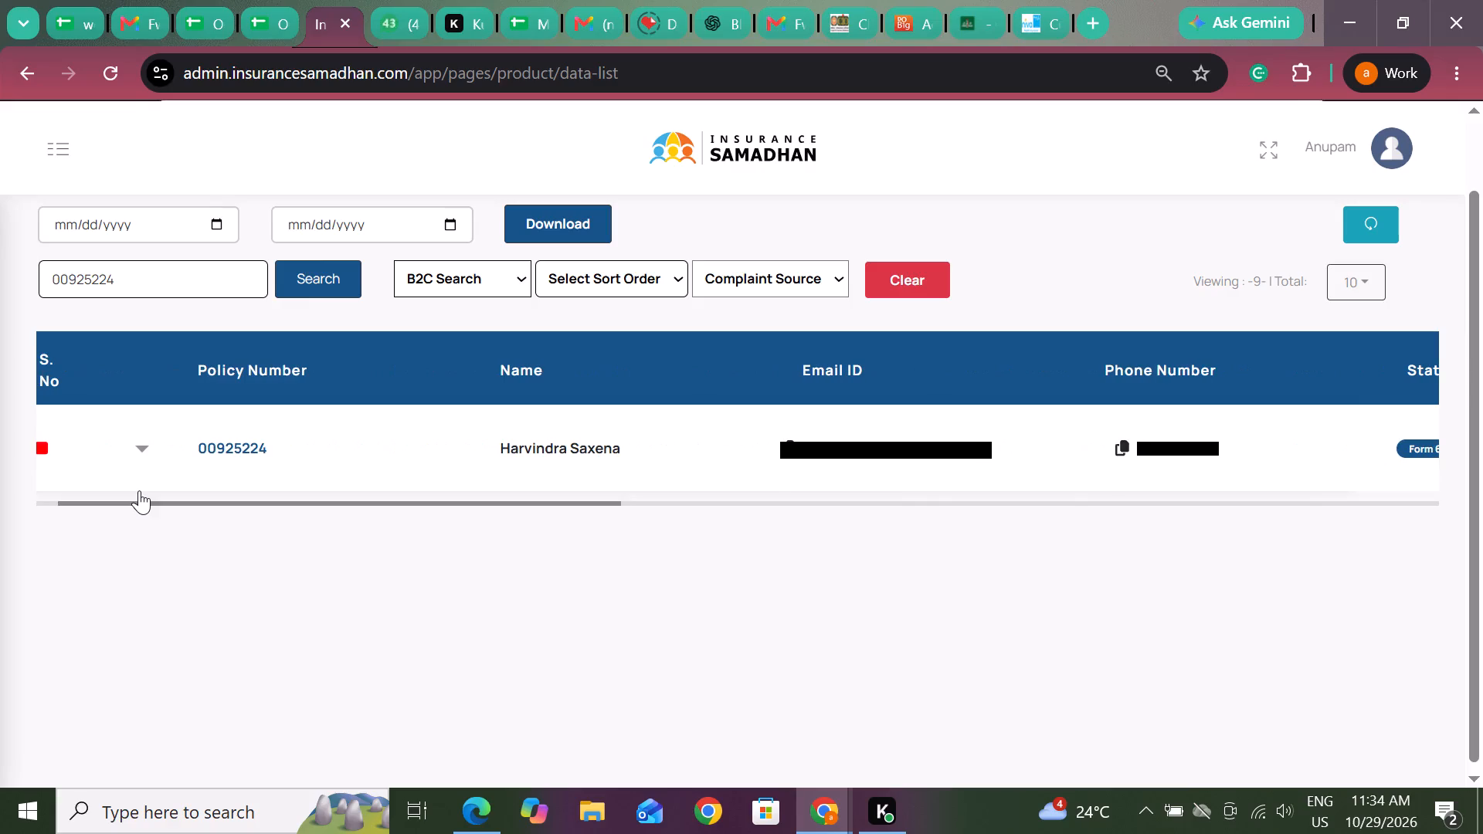
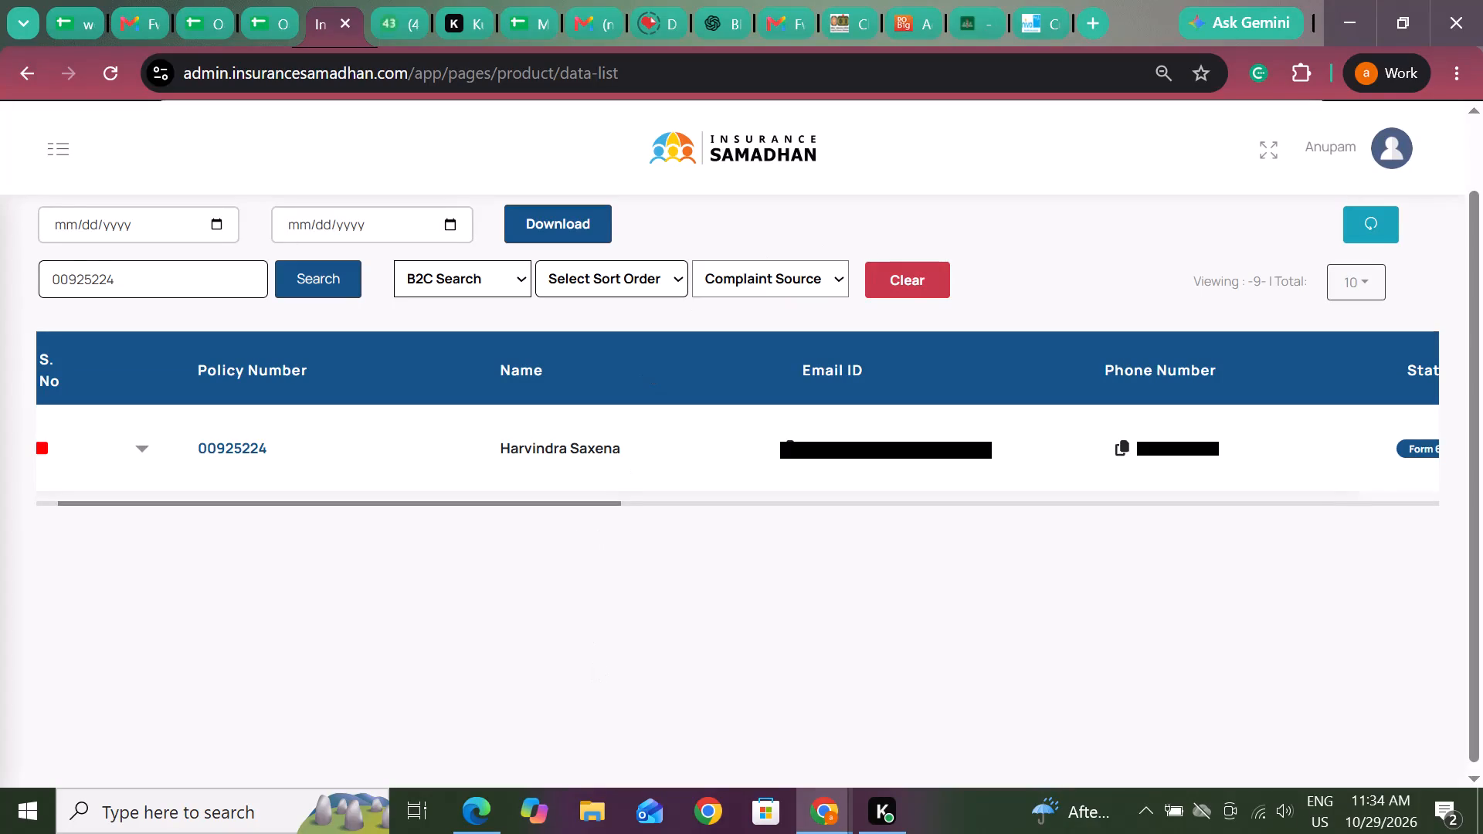
Open the communication log of the searched policy's complaint, review the complaint communication entries, and close the log.
scroll(880, 474, left, 1)
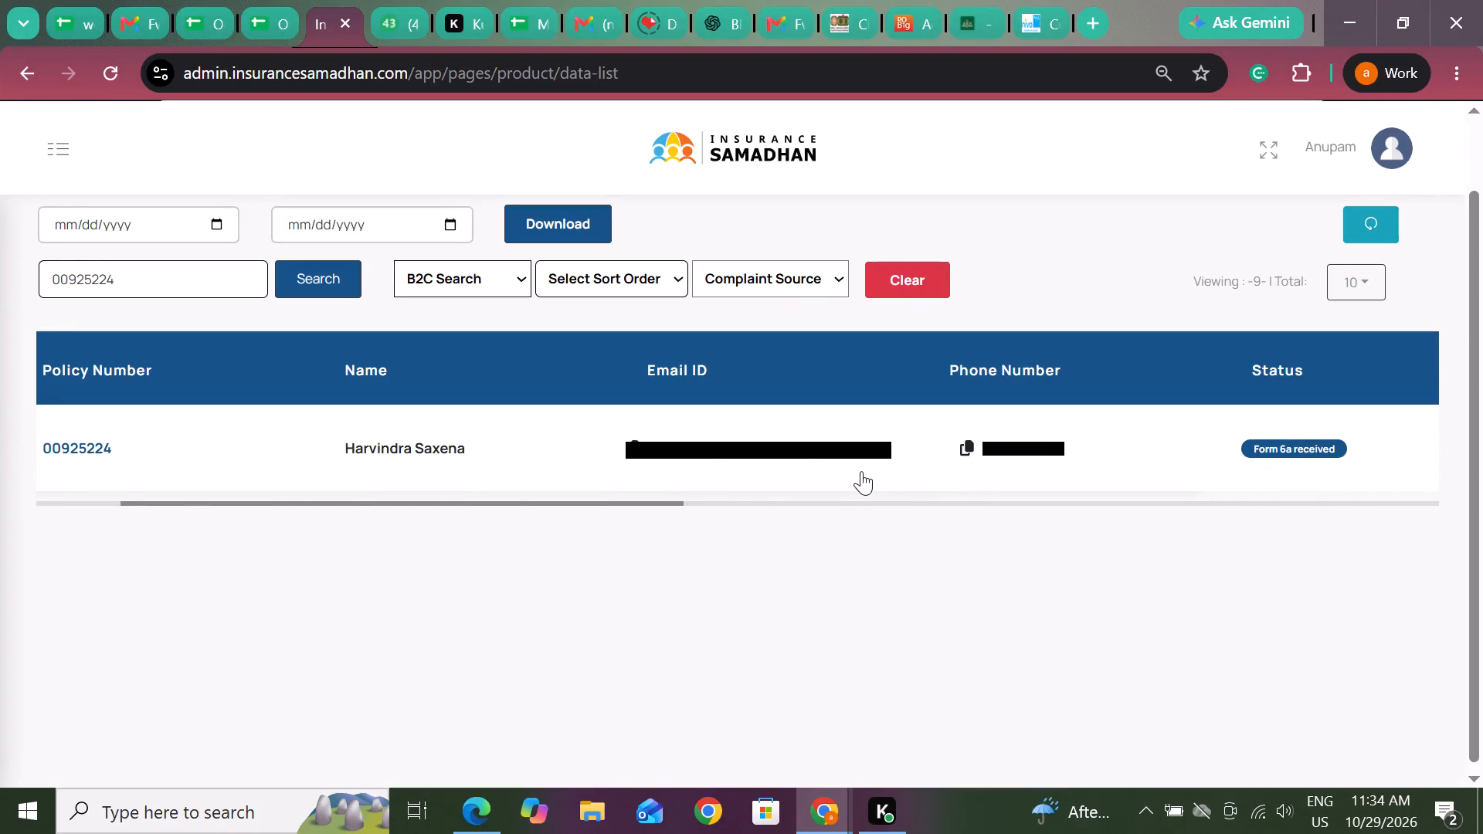
scroll(861, 471, left, 1)
click(894, 470)
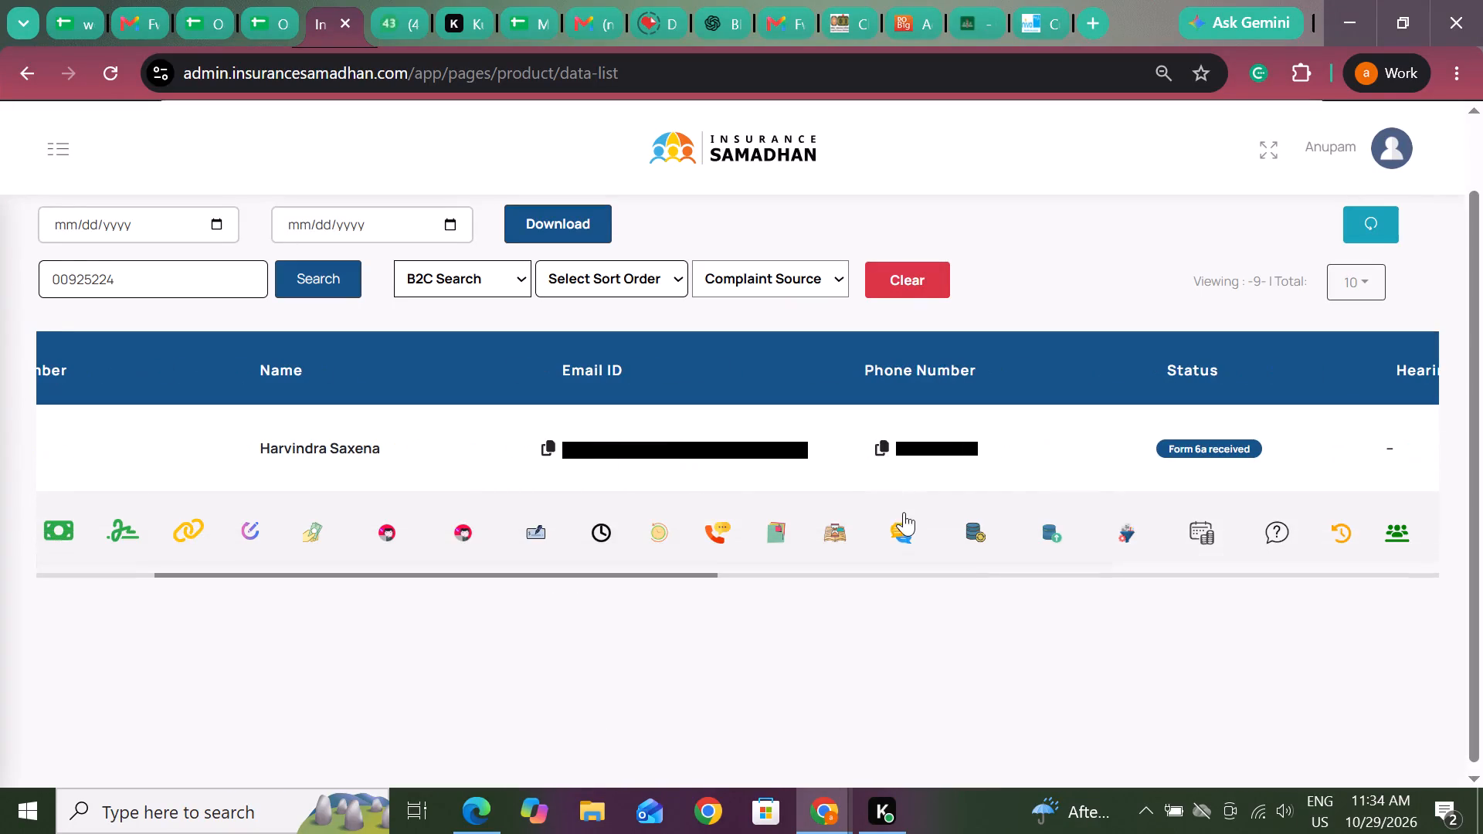
click(906, 529)
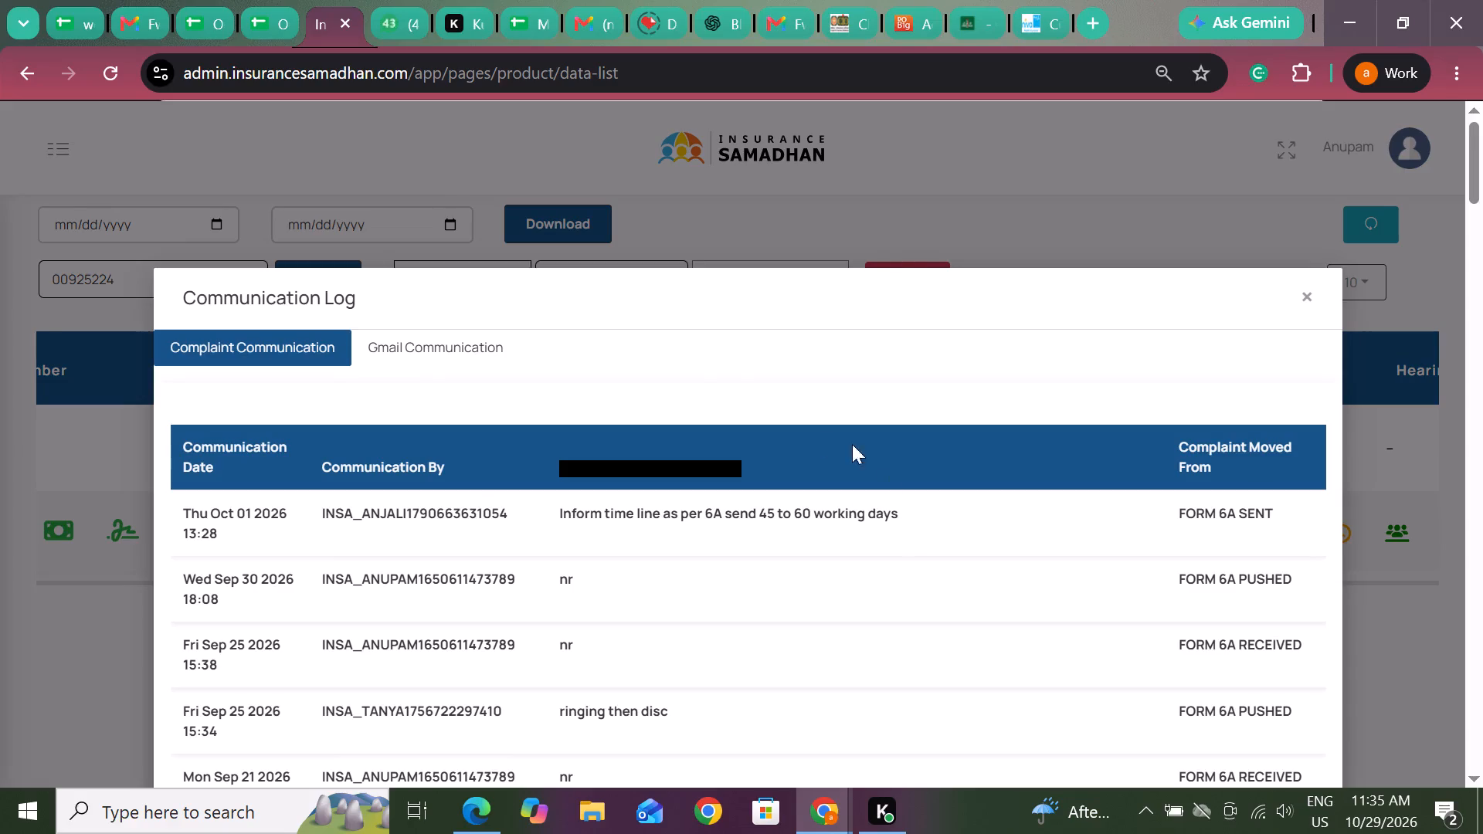
click(487, 163)
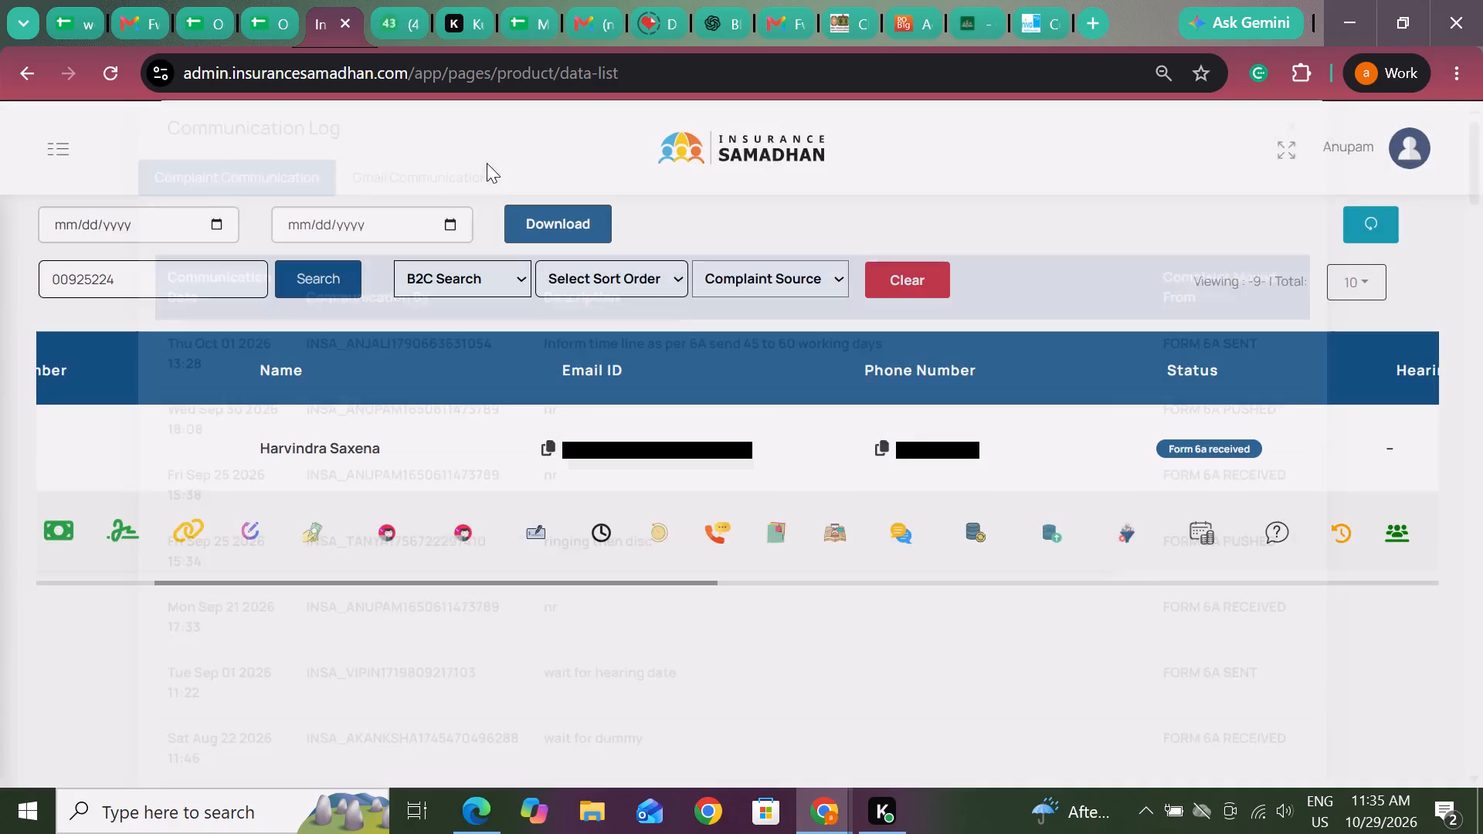
Copy the complainant's phone number from the policy row and call it from the Smartflo dialer, replacing the previous number.
scroll(547, 448, left, 1)
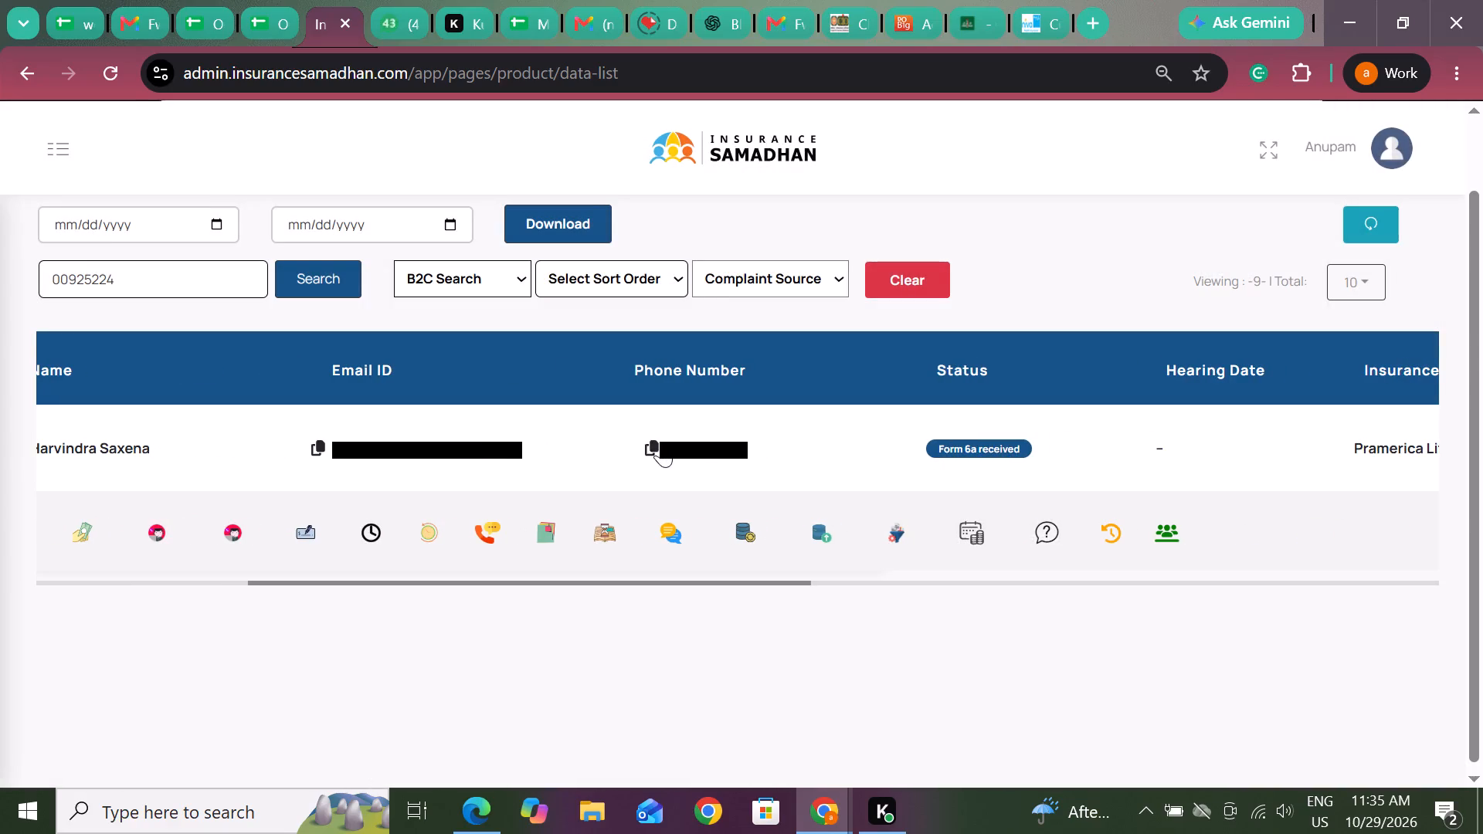
click(658, 442)
click(912, 38)
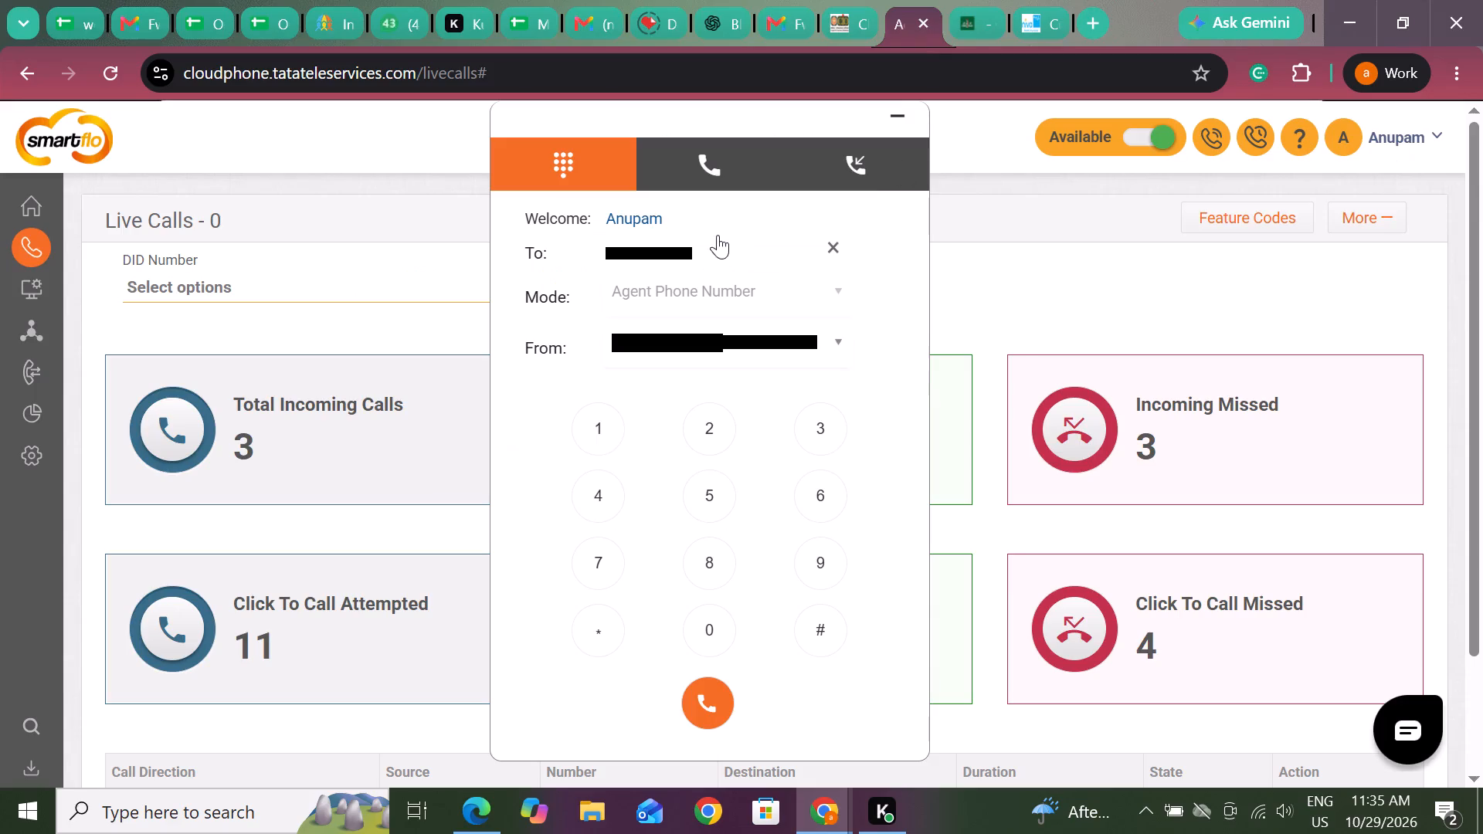
ctrl+click(718, 235)
ctrl+double_click(717, 252)
key(ctrl+v)
click(694, 690)
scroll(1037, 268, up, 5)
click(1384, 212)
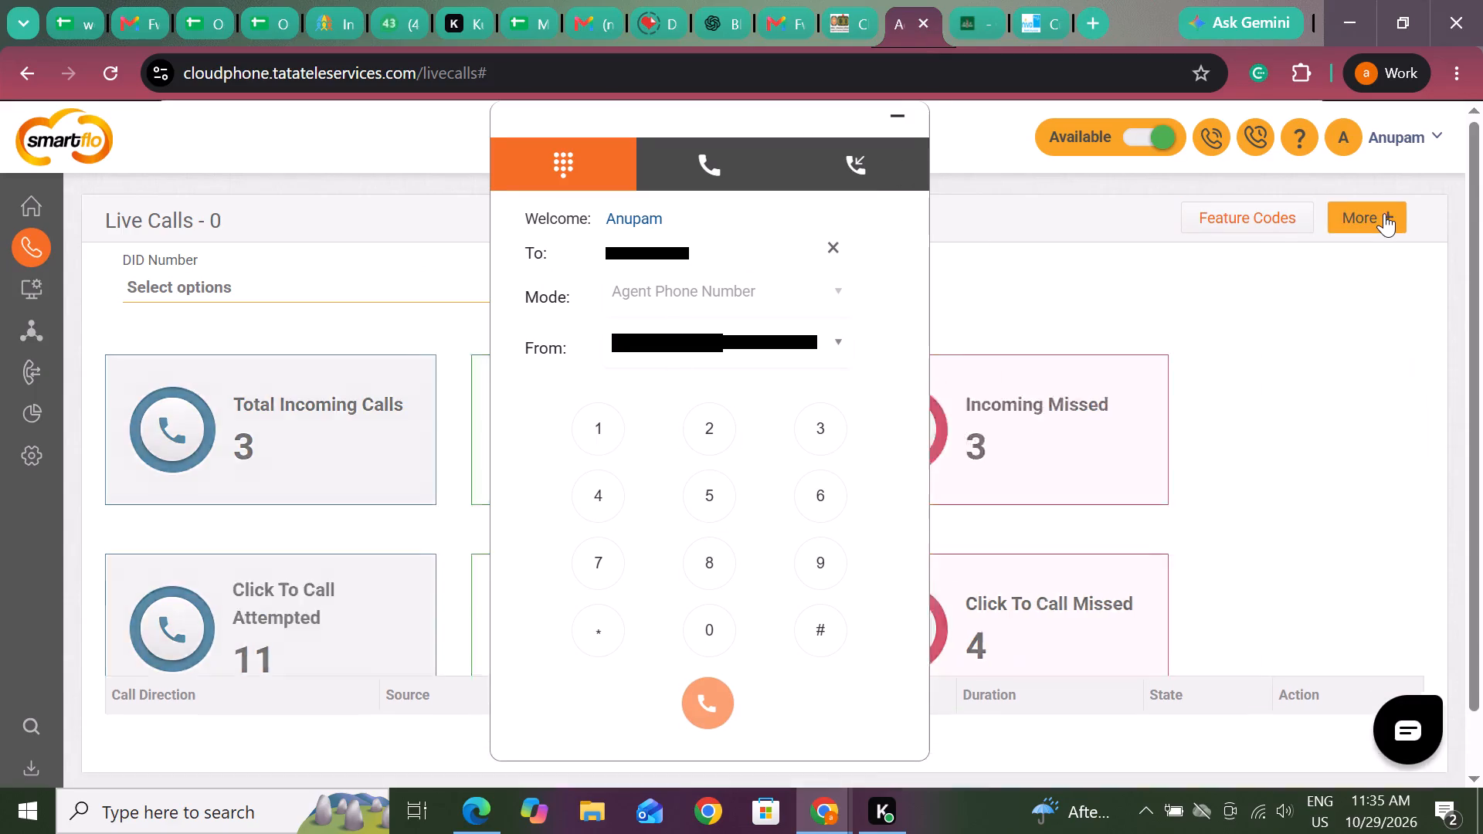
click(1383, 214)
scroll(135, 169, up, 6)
Return to the complaints list, collapse the searched policy row's action options, and look over its contact and status details.
click(333, 25)
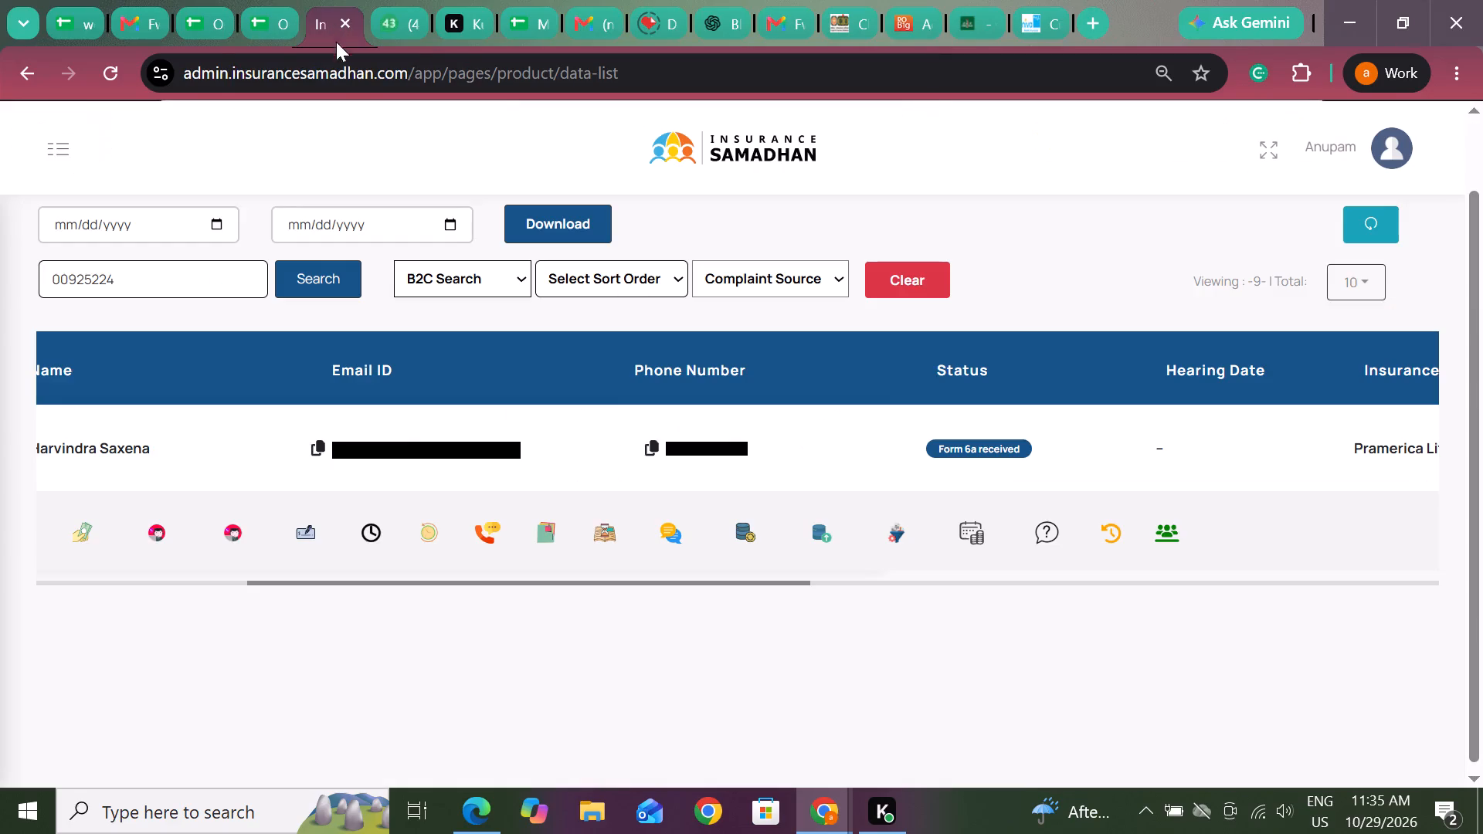
scroll(403, 438, right, 4)
click(209, 448)
scroll(484, 453, left, 1)
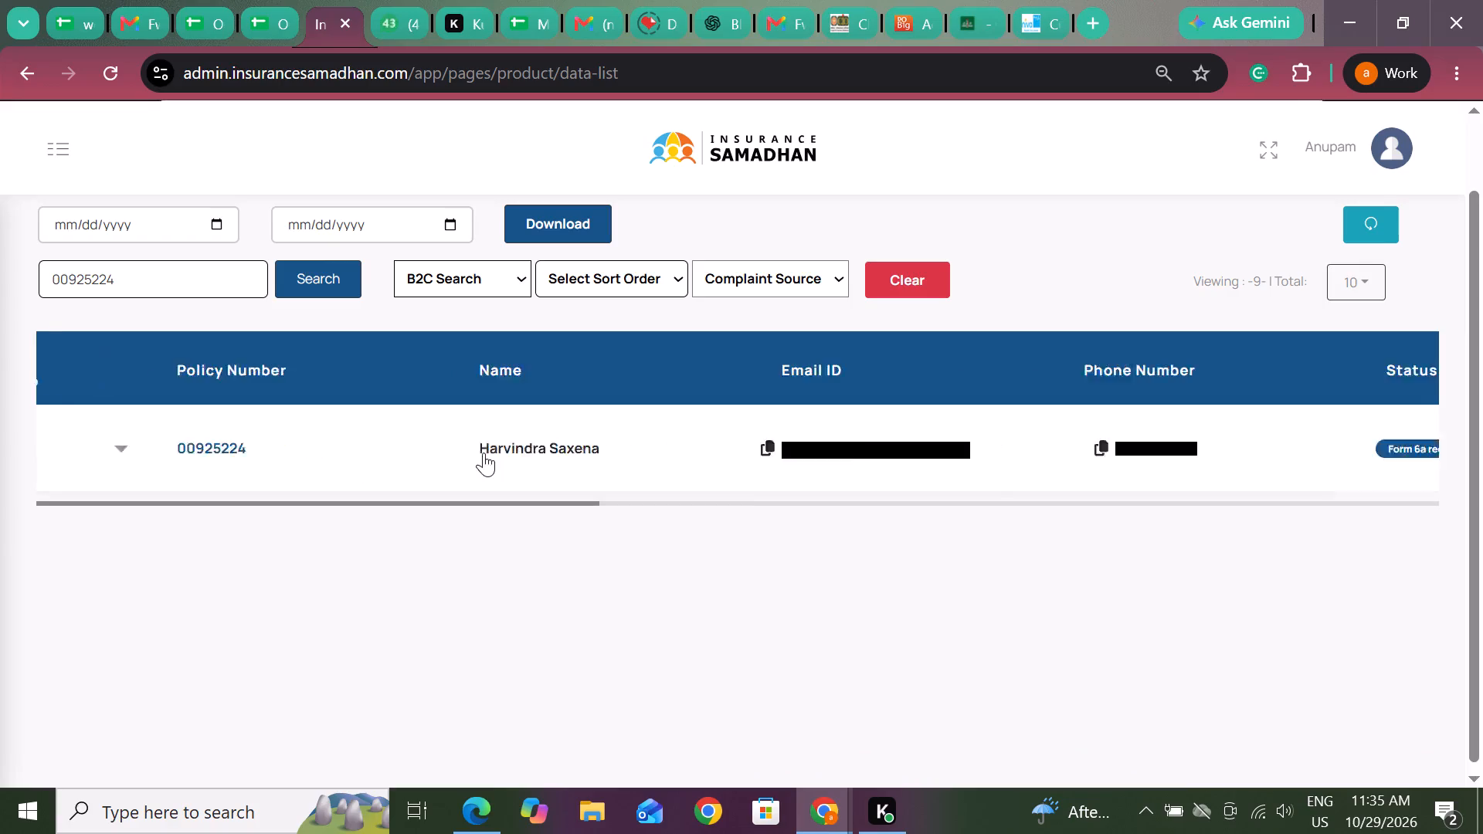
scroll(484, 453, left, 1)
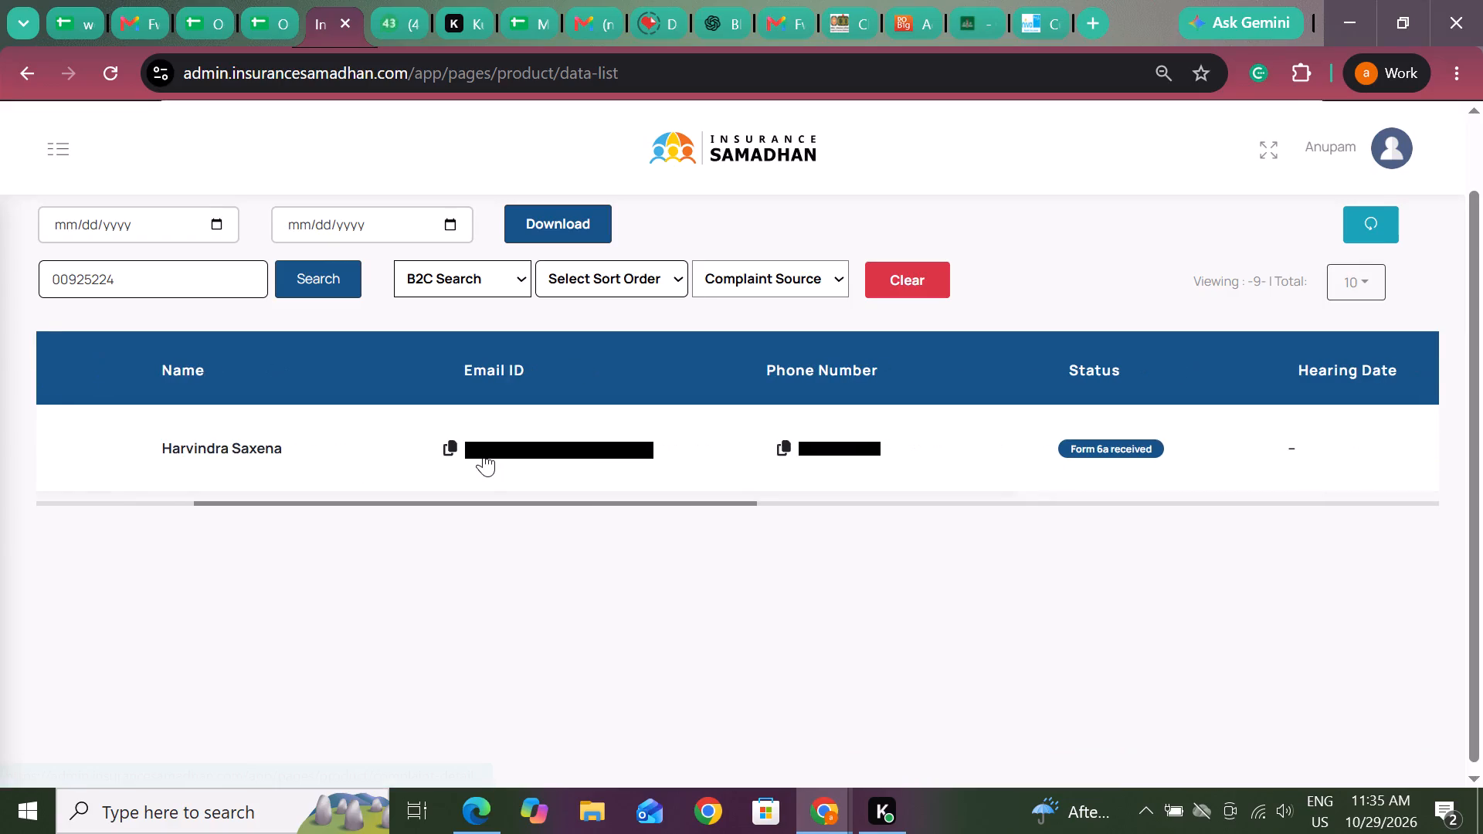
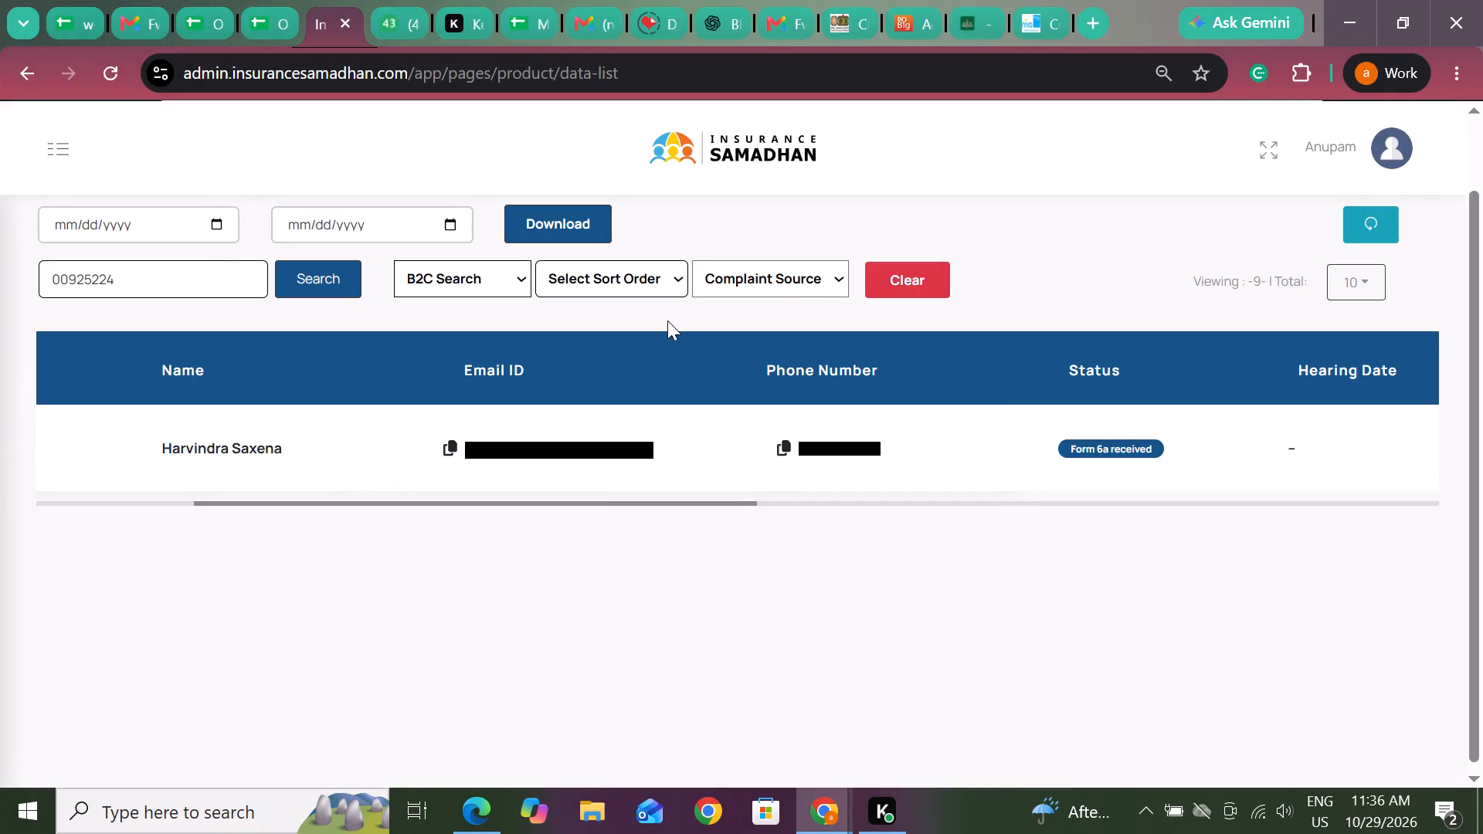
Add a comment with the description "nr" to the communication log of the searched policy's complaint.
click(709, 444)
click(794, 529)
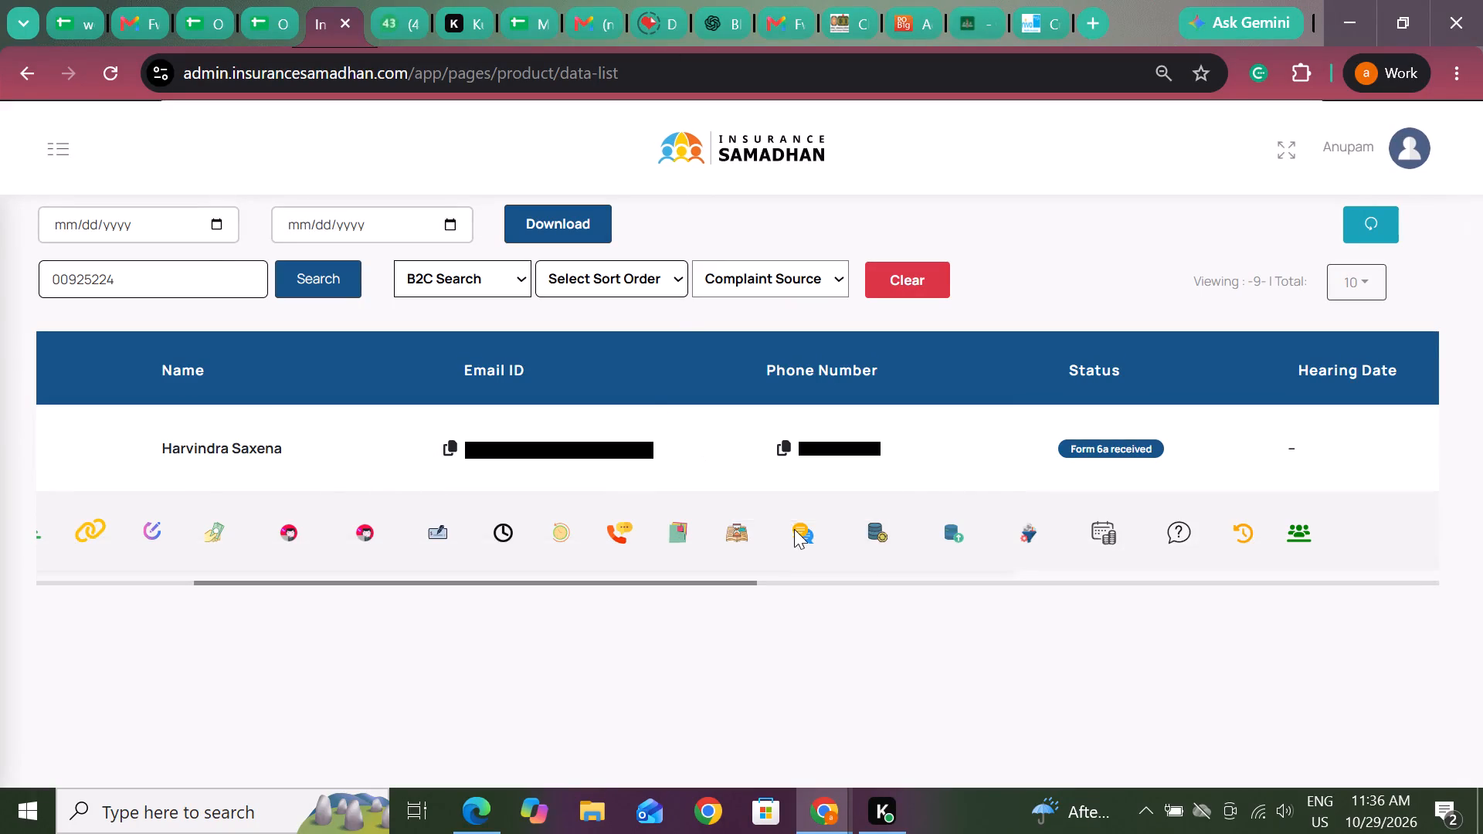
scroll(691, 656, down, 7)
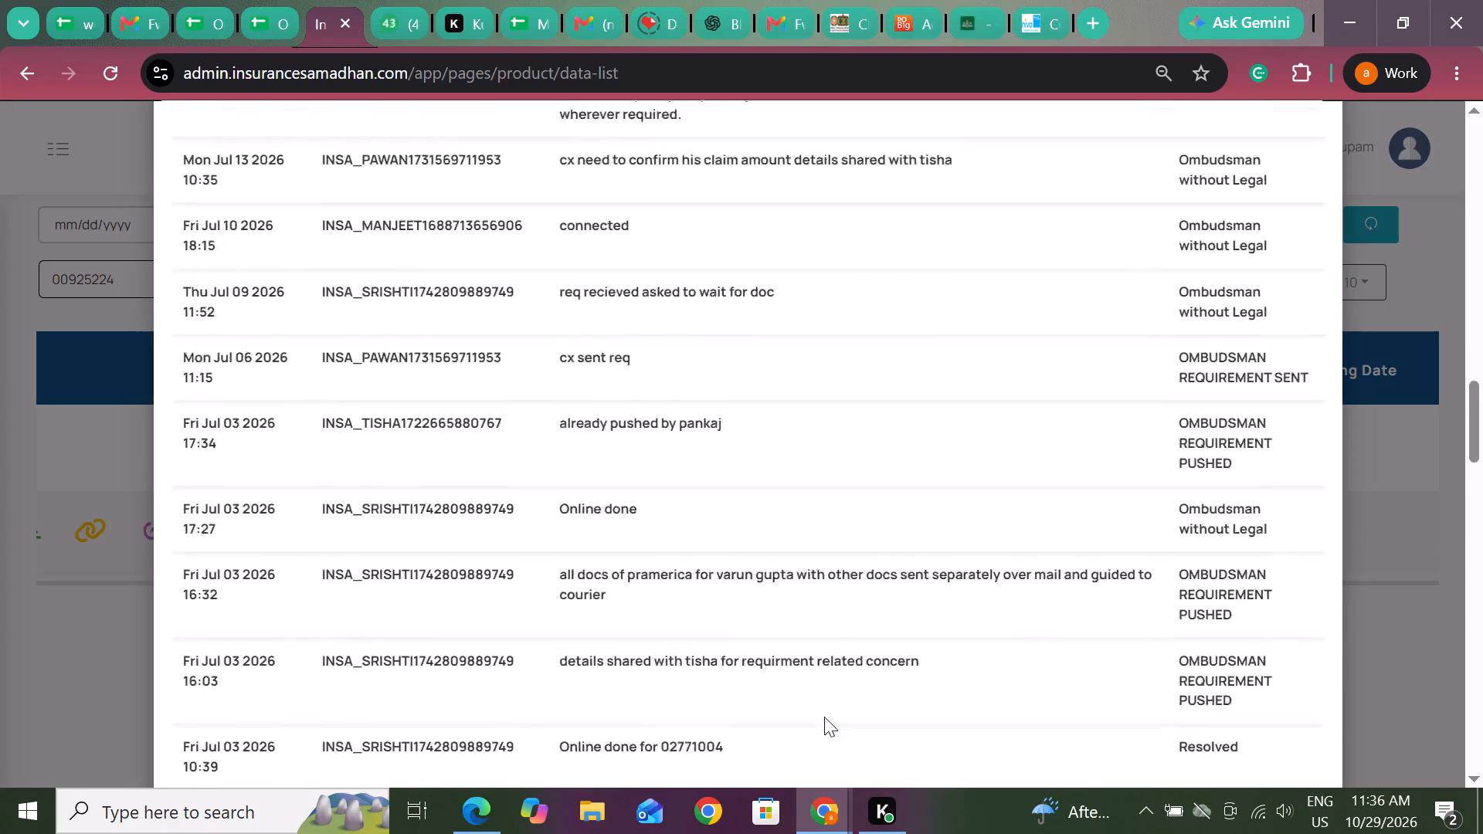
scroll(697, 544, down, 5)
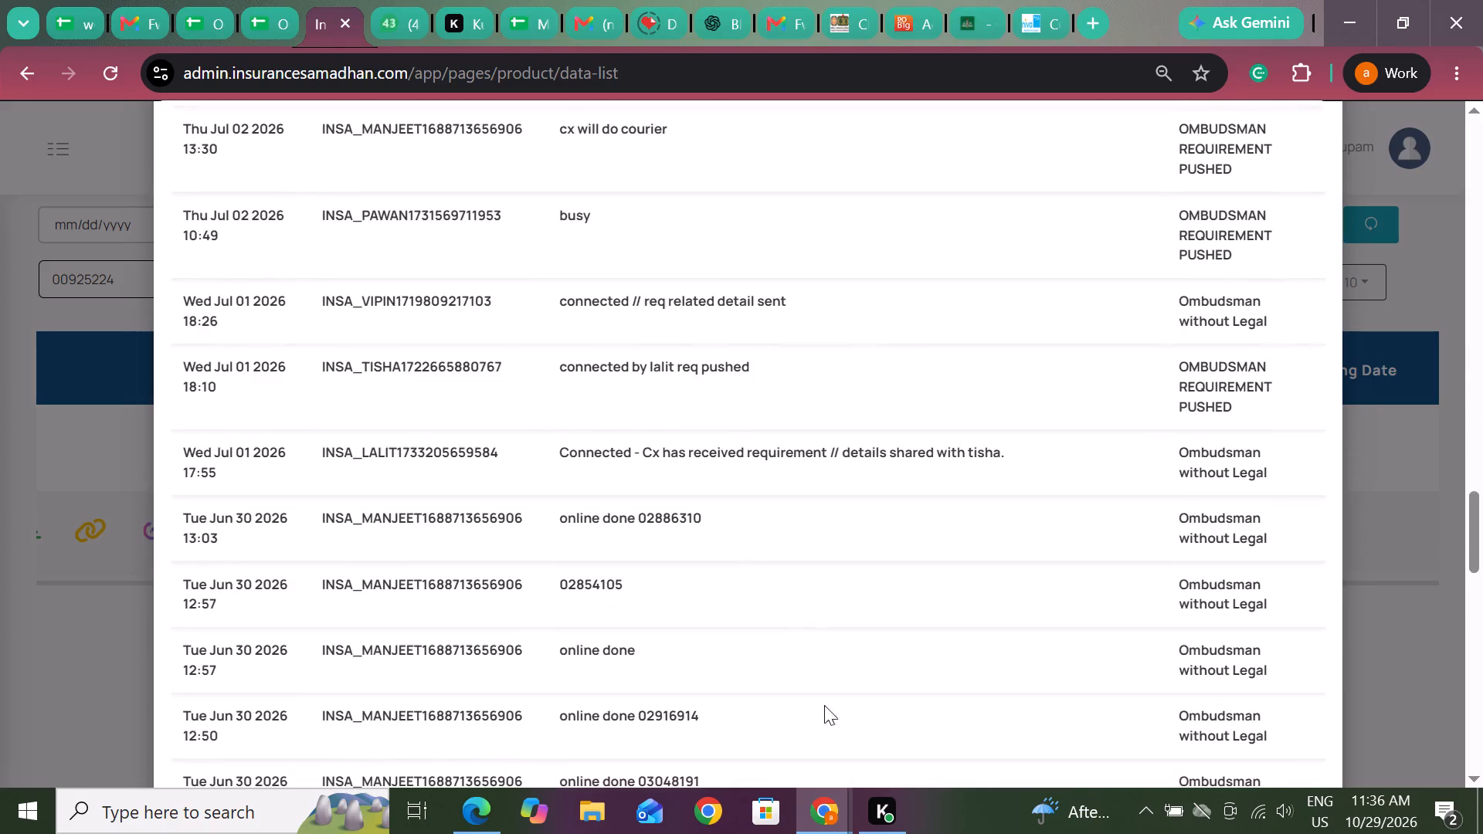
scroll(827, 635, down, 18)
scroll(838, 677, down, 6)
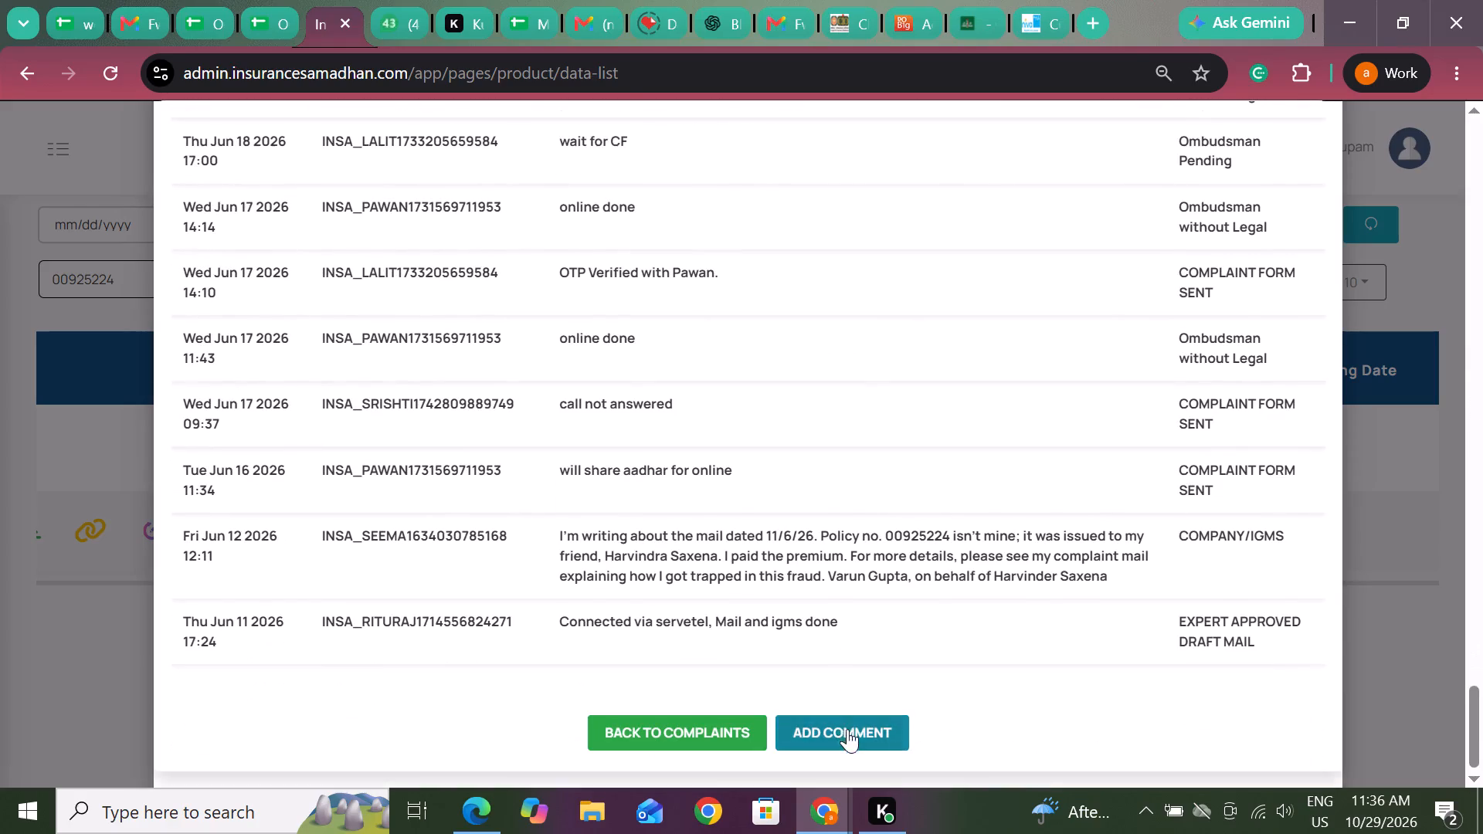
click(847, 729)
click(727, 581)
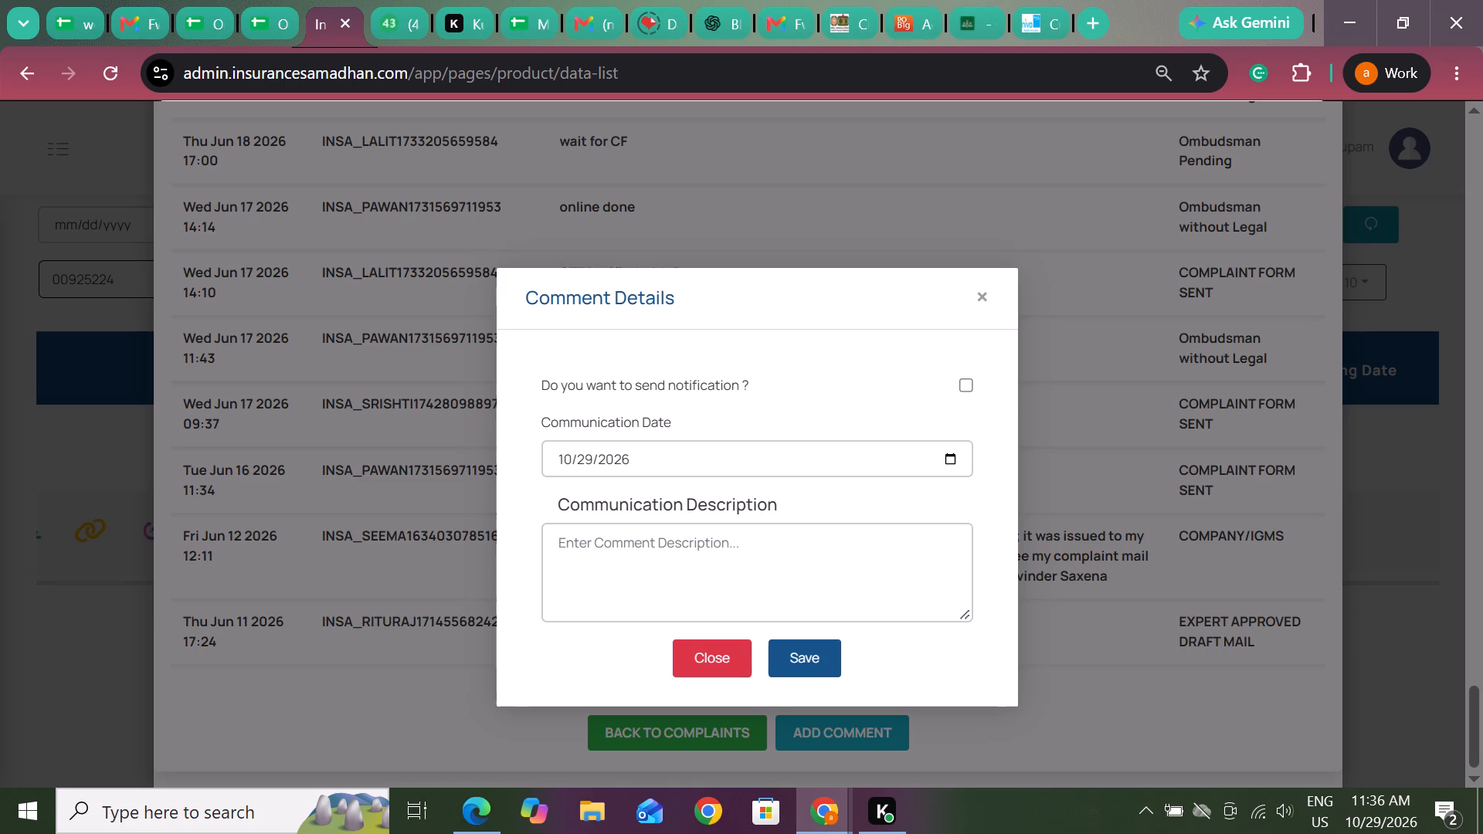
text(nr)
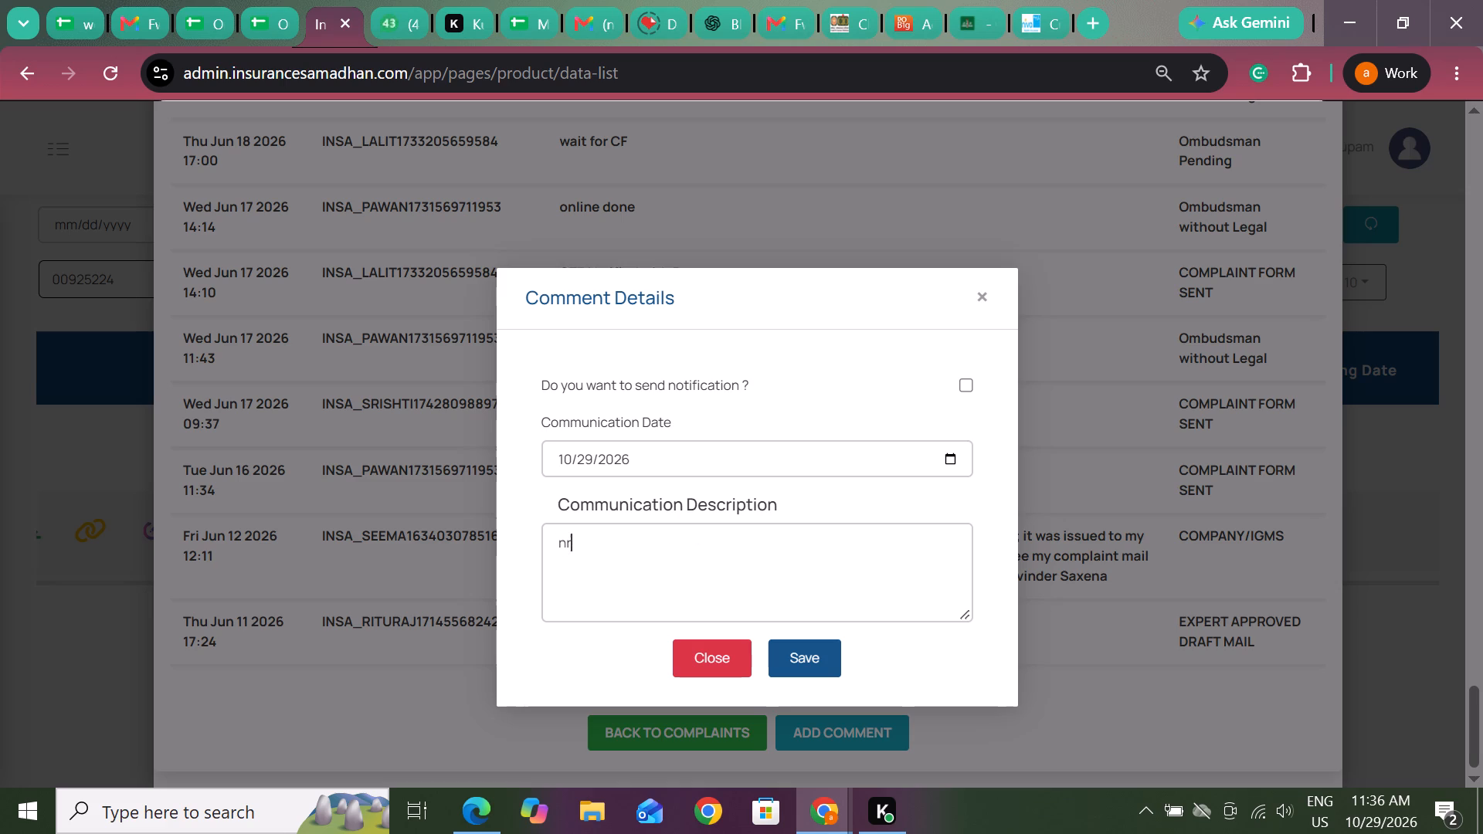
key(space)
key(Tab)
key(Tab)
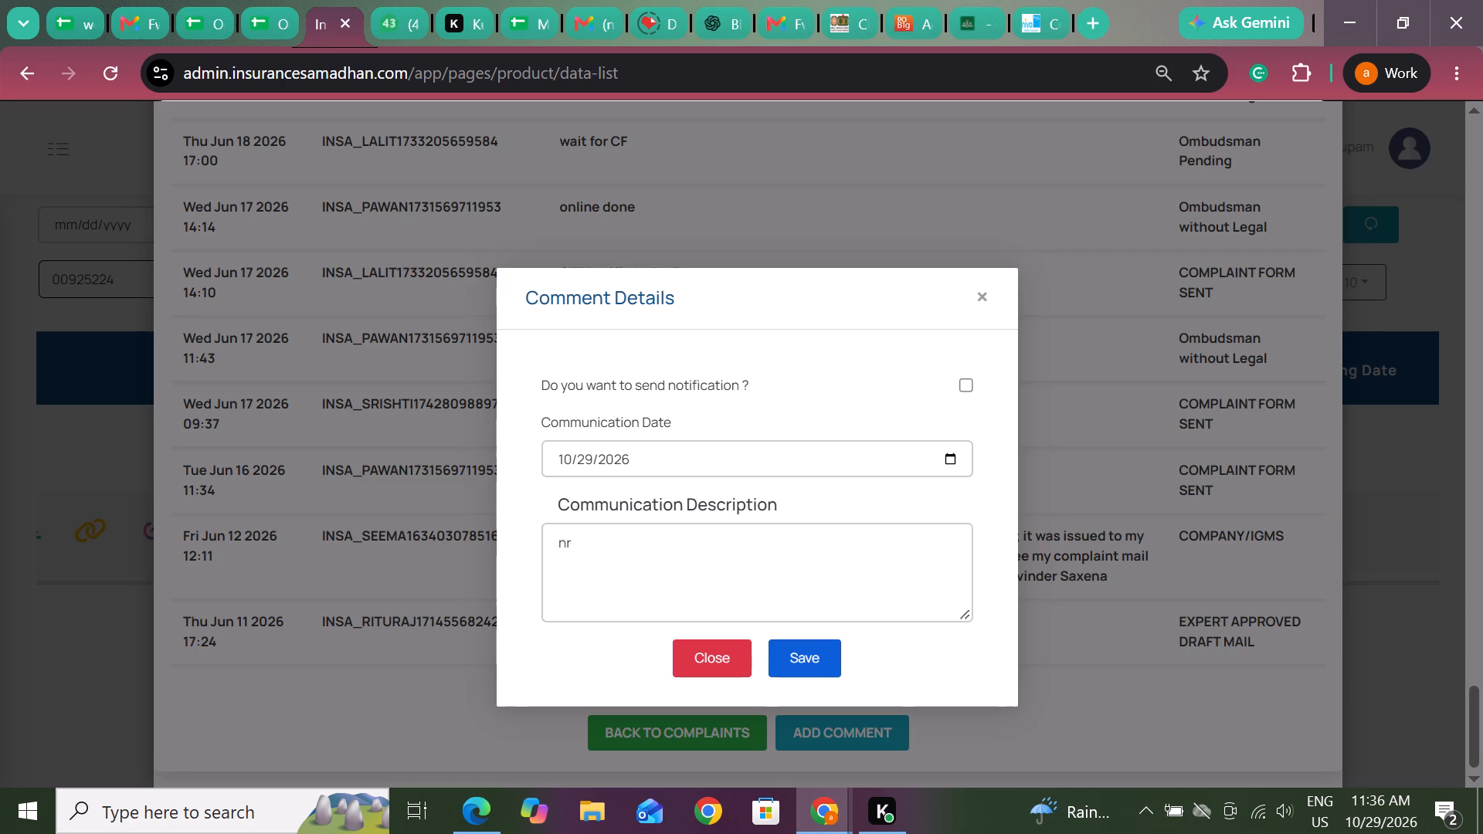
click(750, 598)
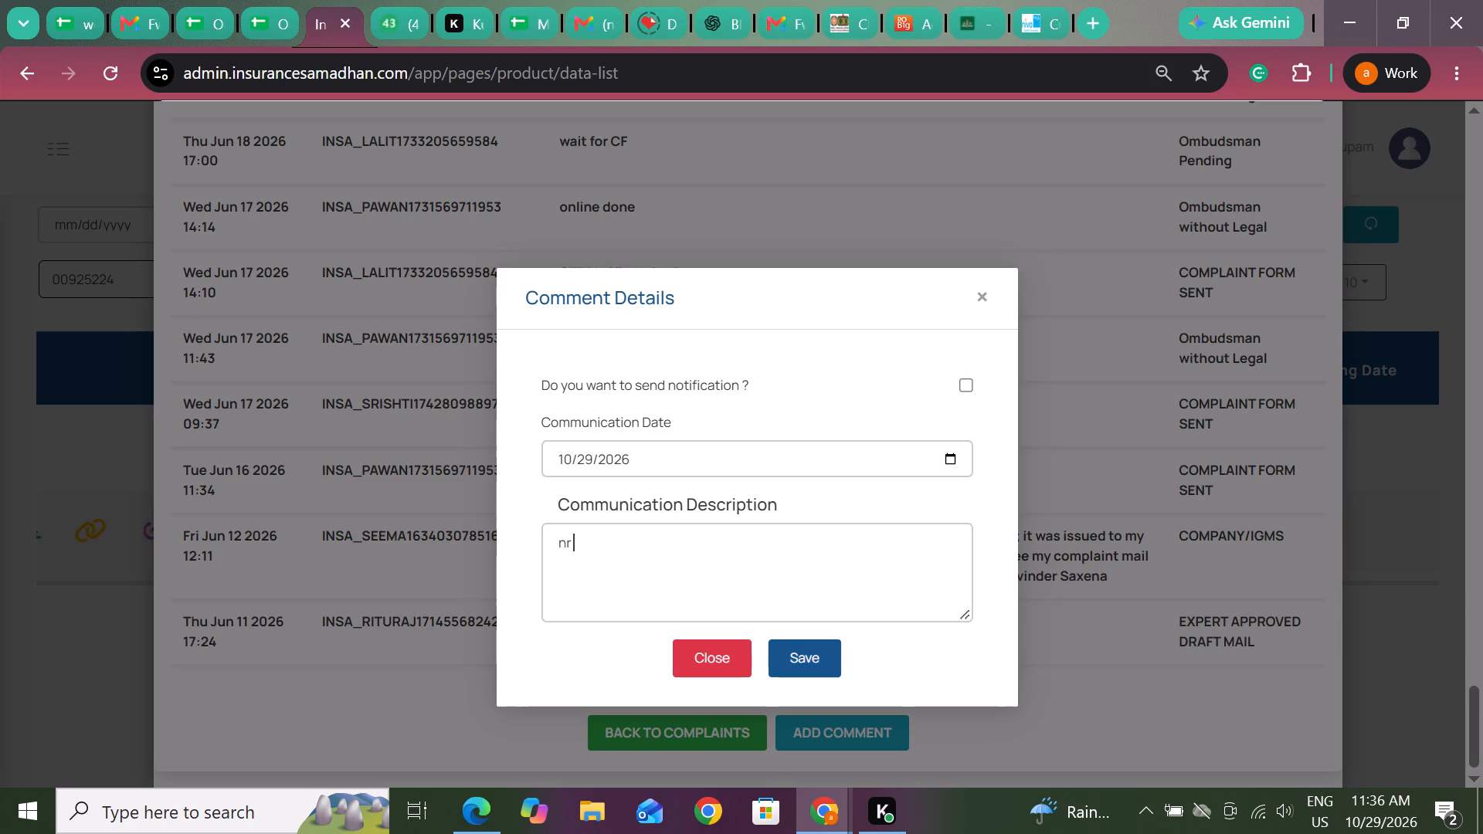
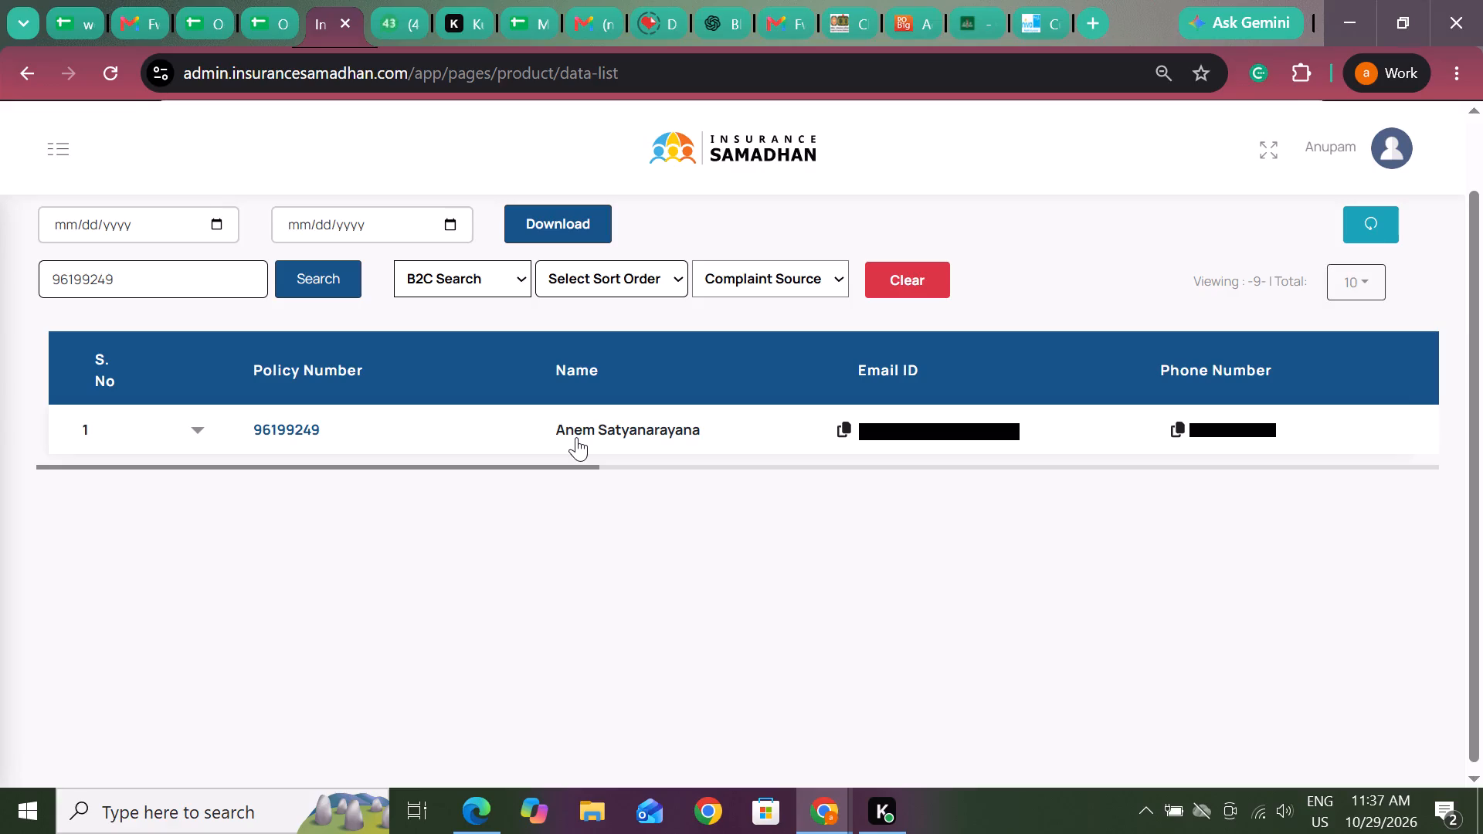
scroll(601, 440, left, 1)
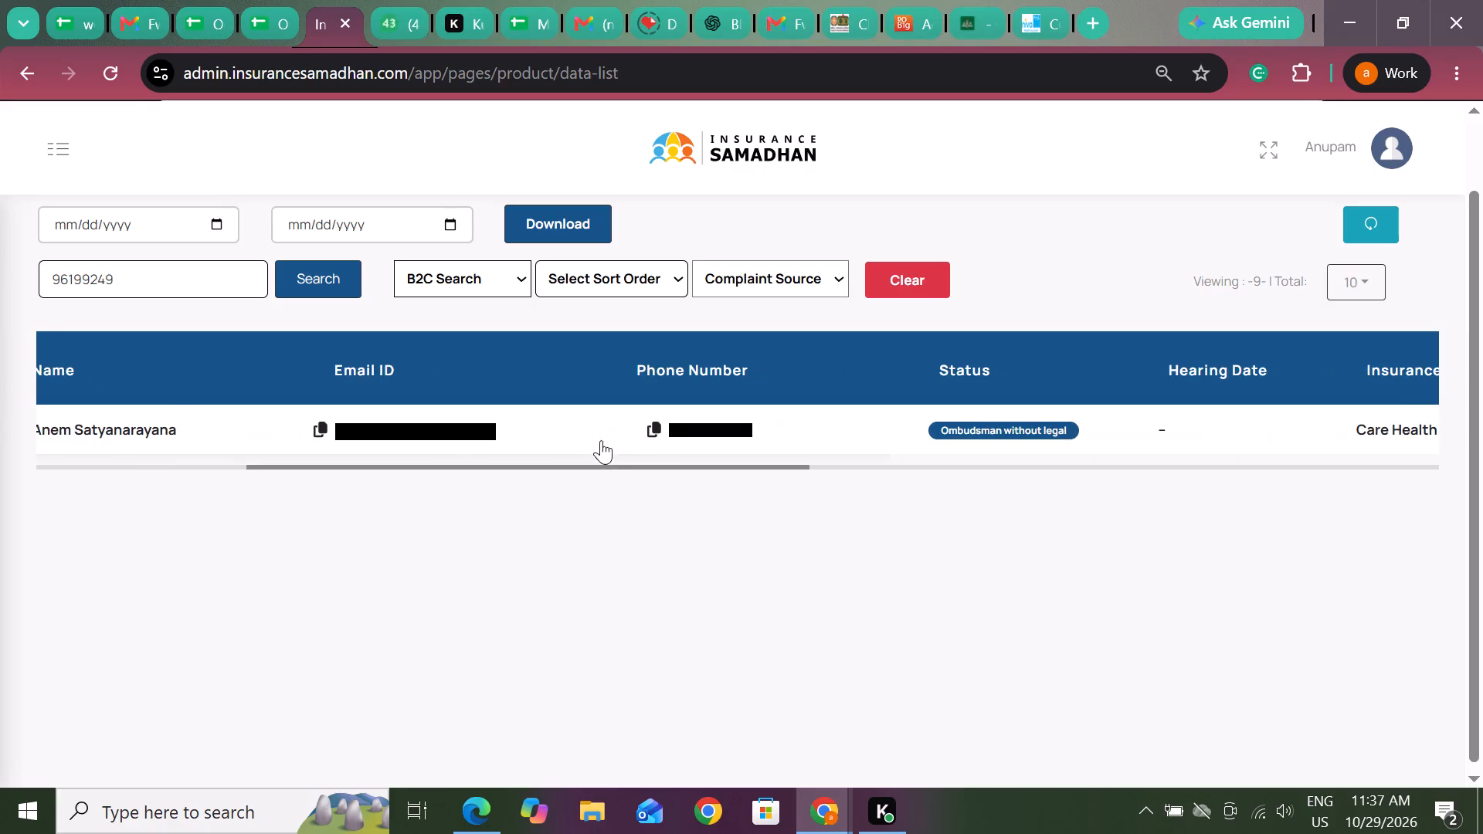
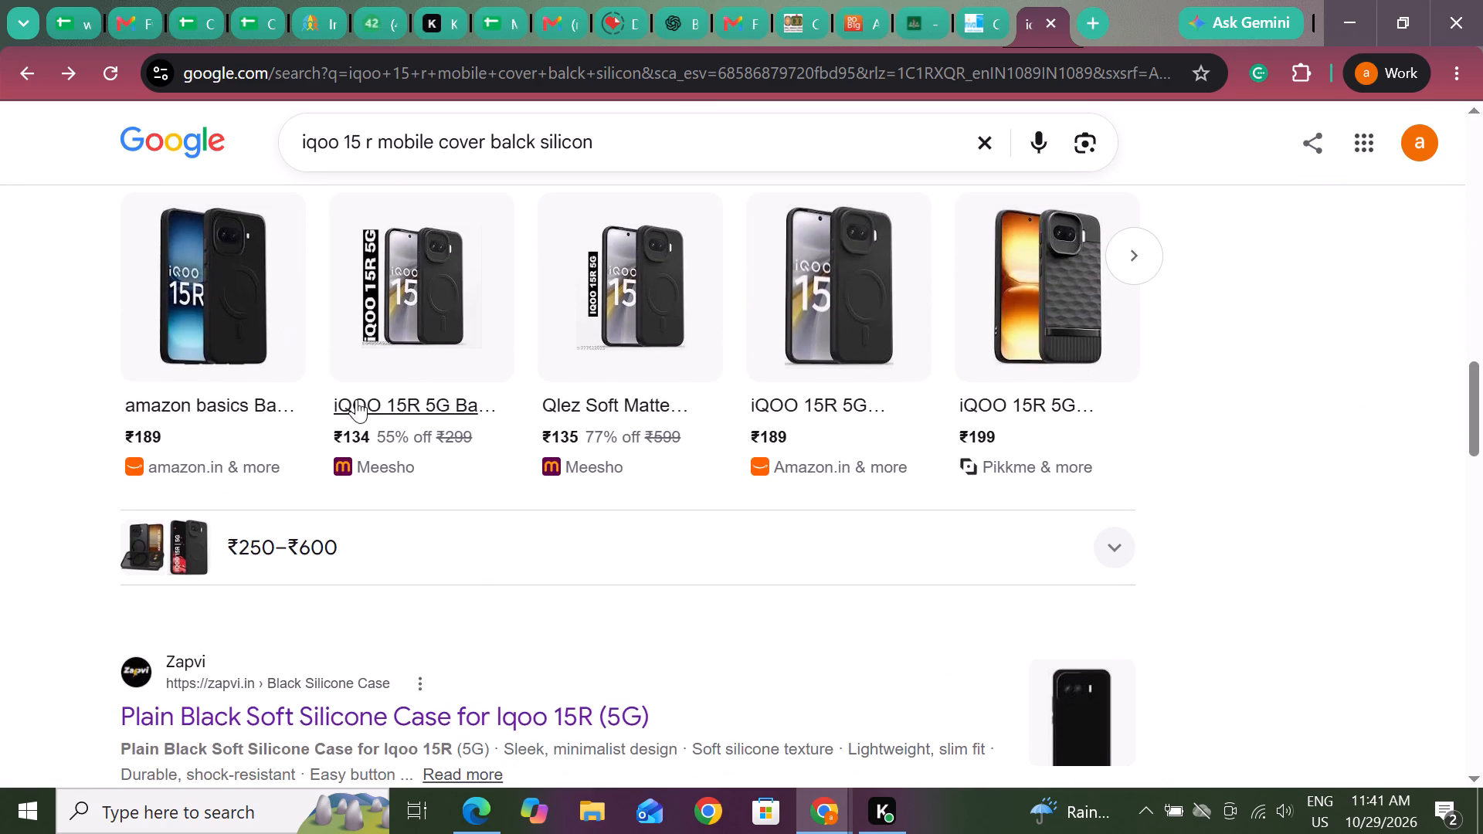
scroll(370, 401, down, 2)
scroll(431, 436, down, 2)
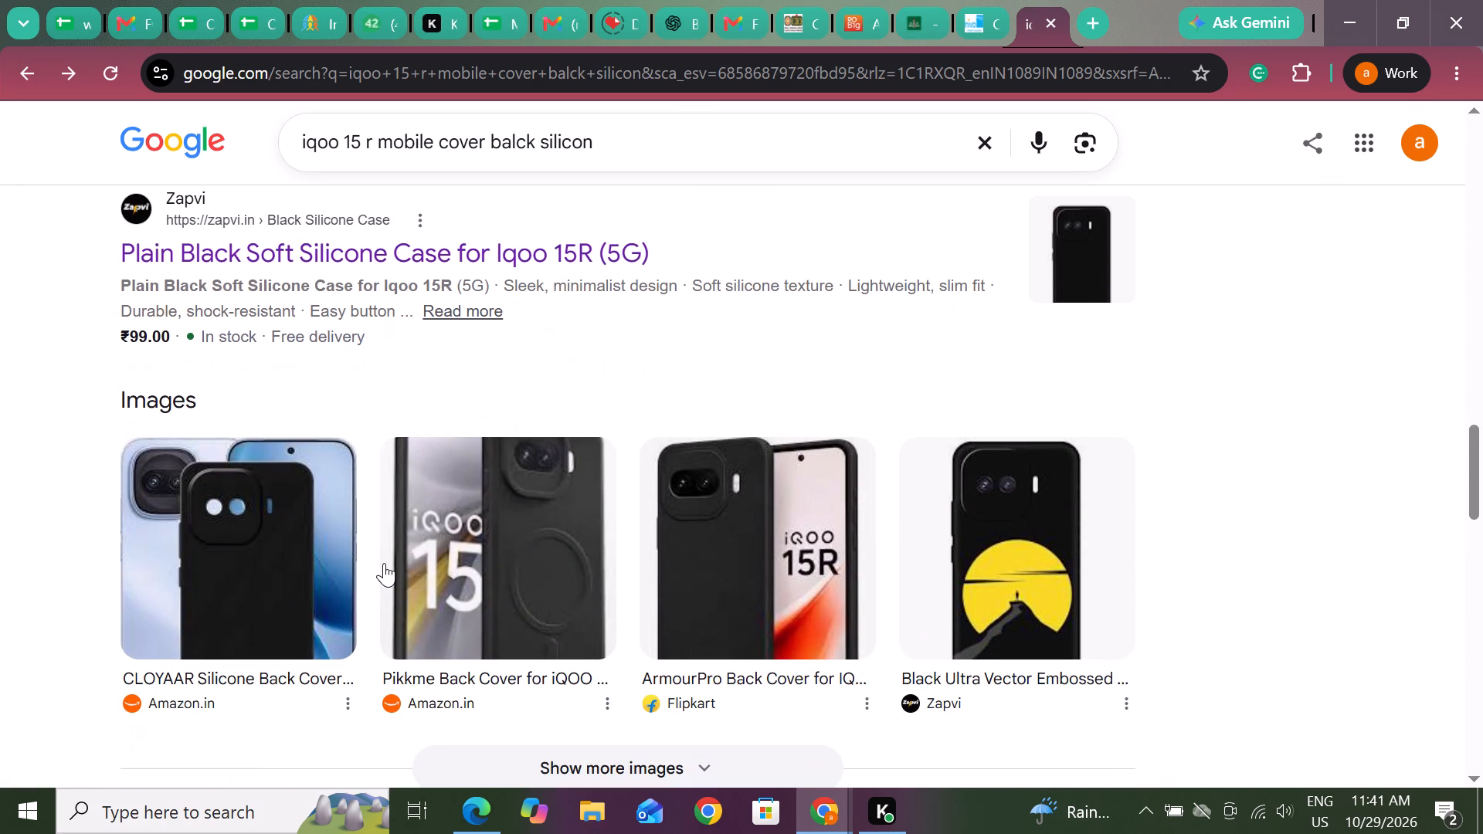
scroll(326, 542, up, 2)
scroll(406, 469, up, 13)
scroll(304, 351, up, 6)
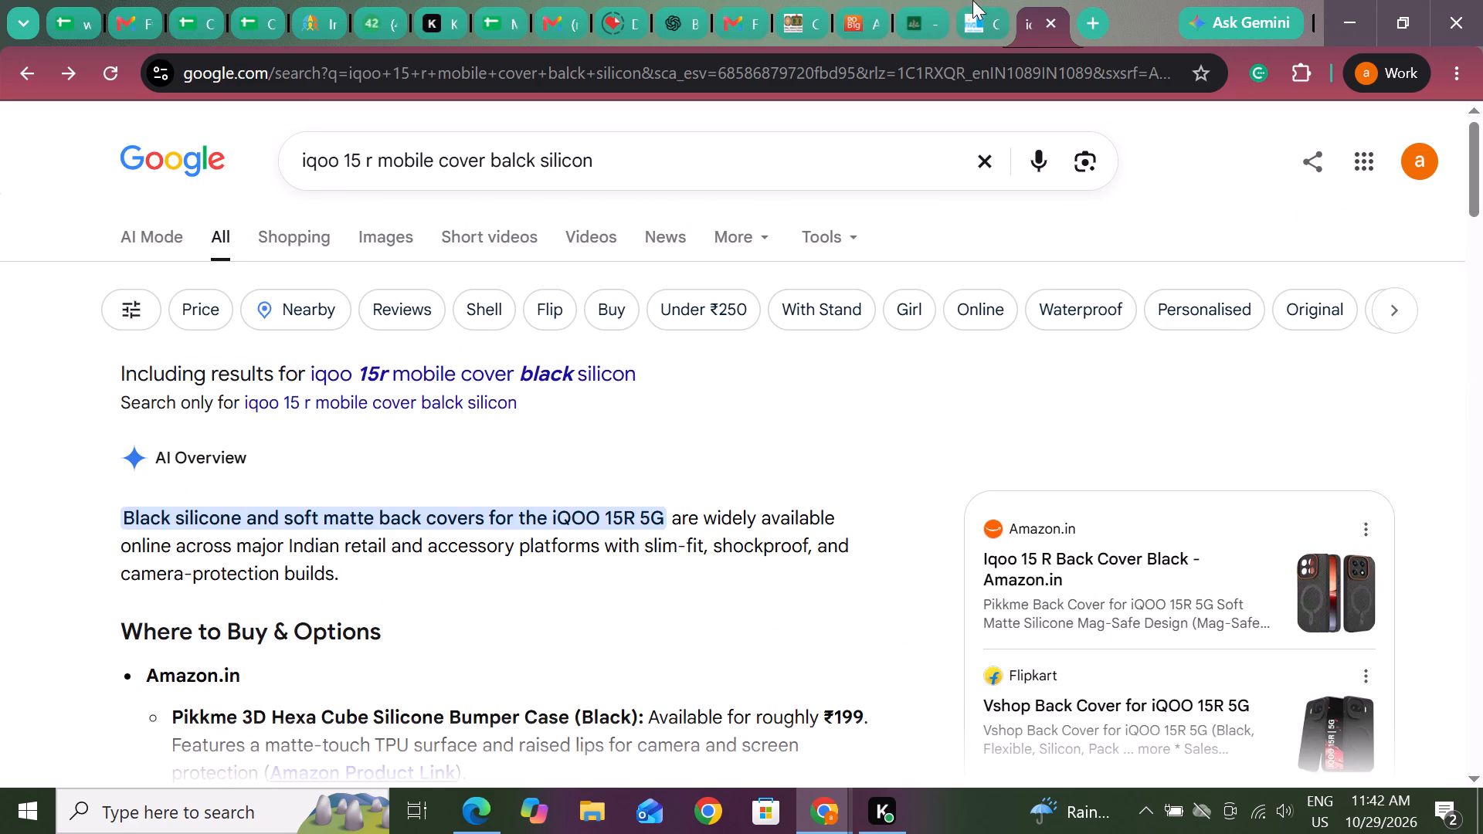
click(307, 31)
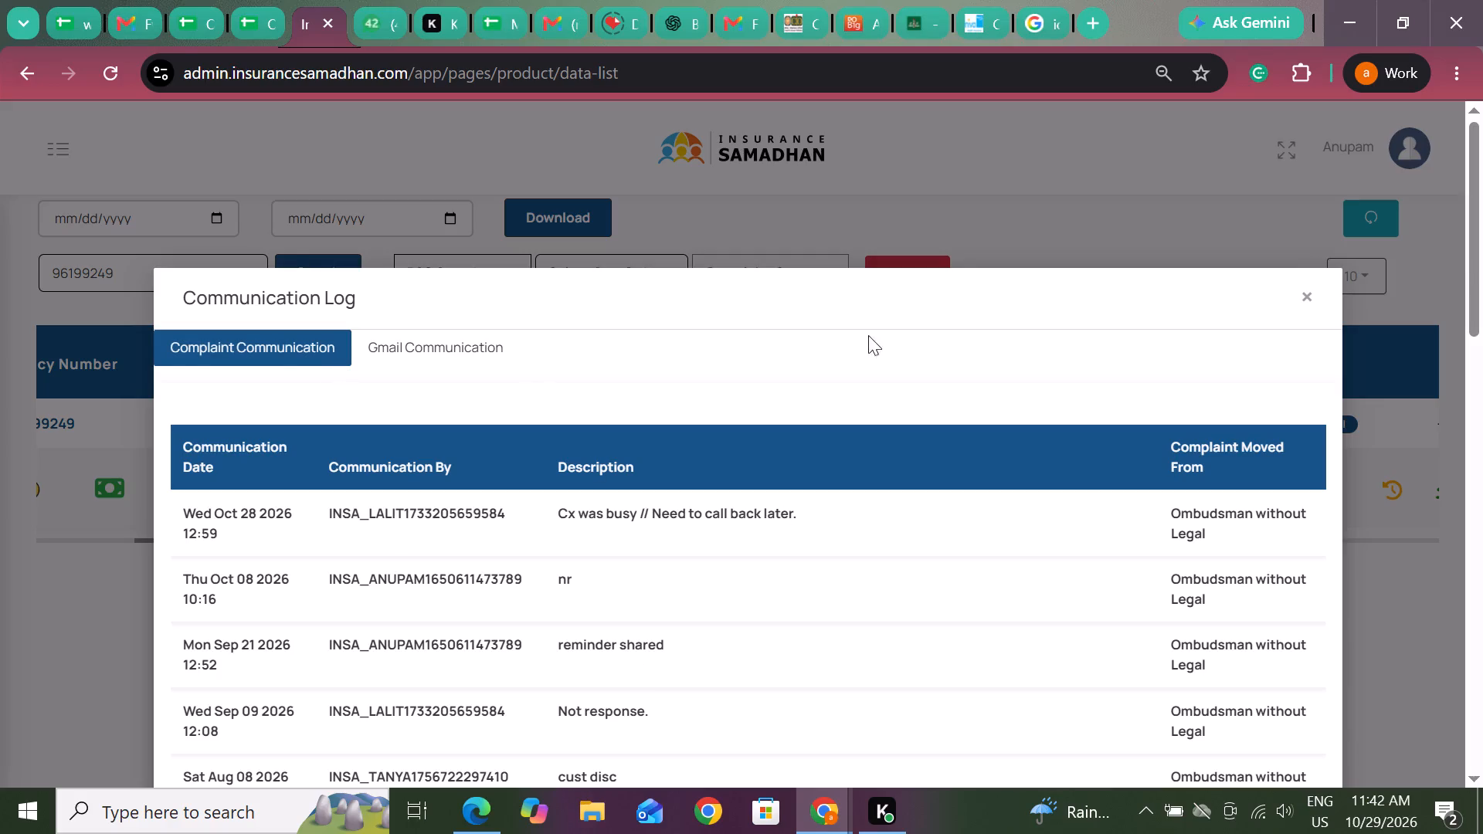
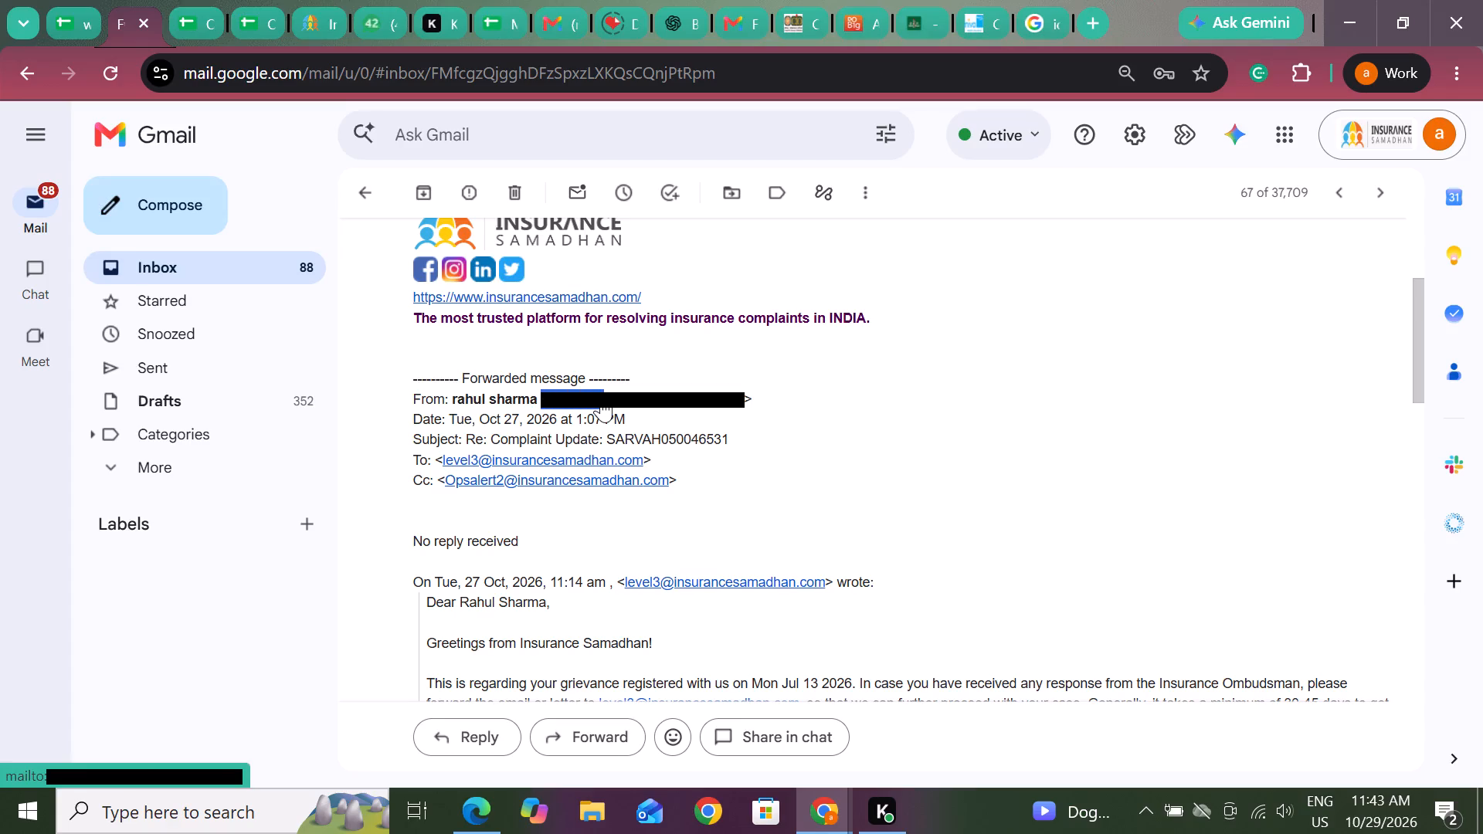
click(802, 462)
drag(605, 439, 765, 439)
key(ctrl+c)
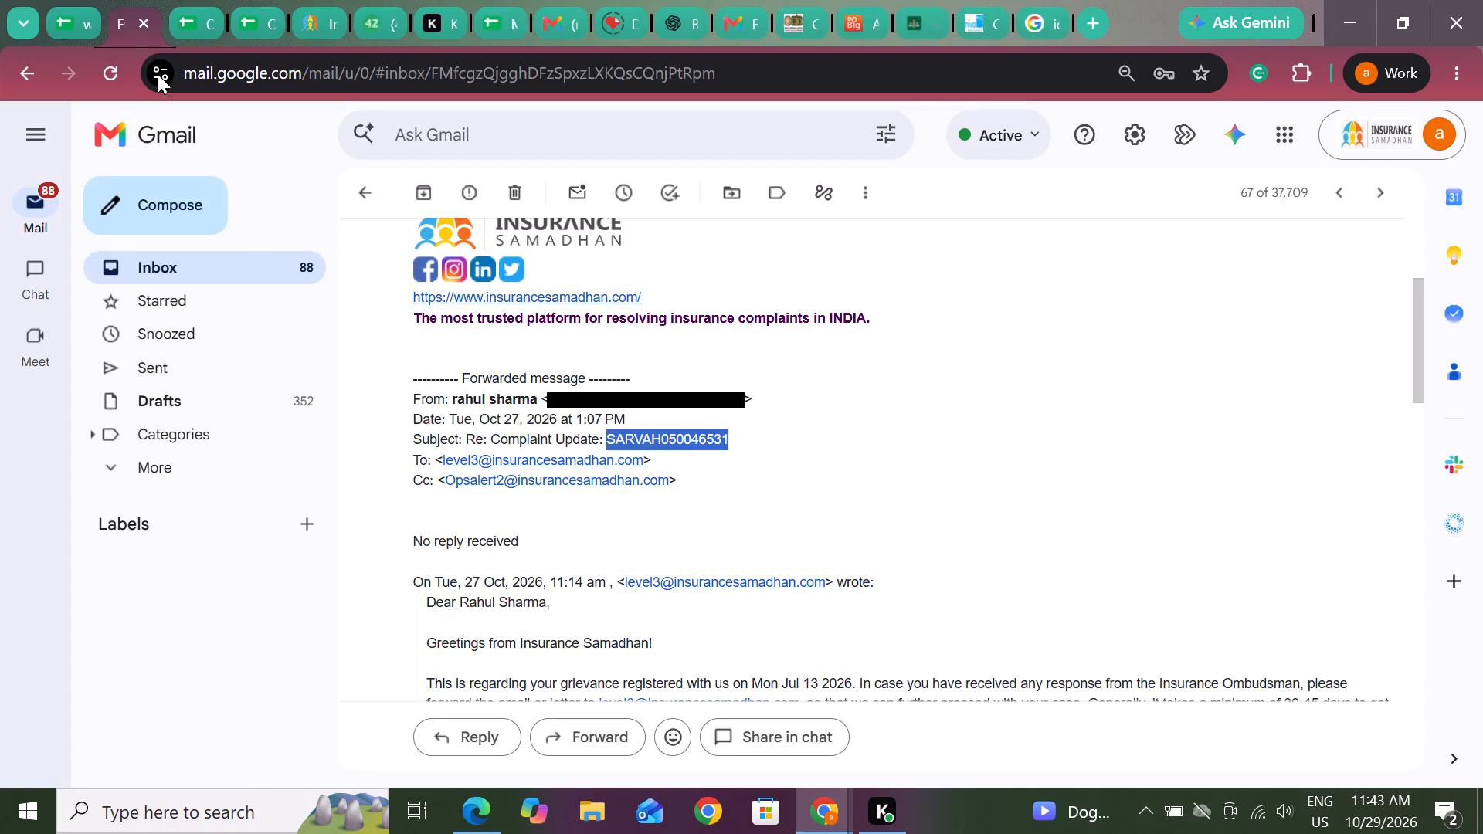
key(ctrl+c)
key(ctrl+c)
click(331, 29)
ctrl+double_click(224, 361)
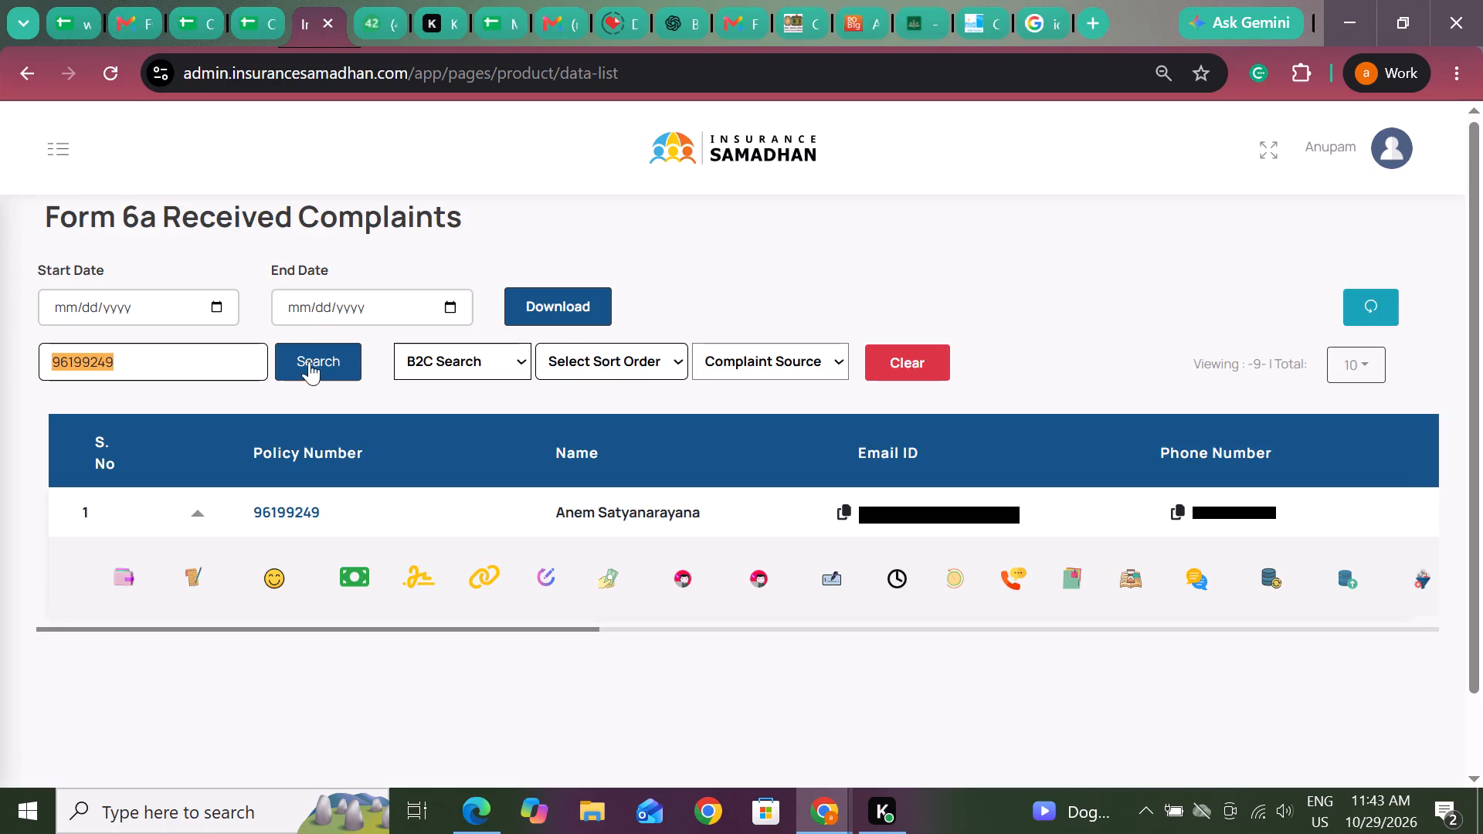
key(ctrl+v)
ctrl+click(330, 361)
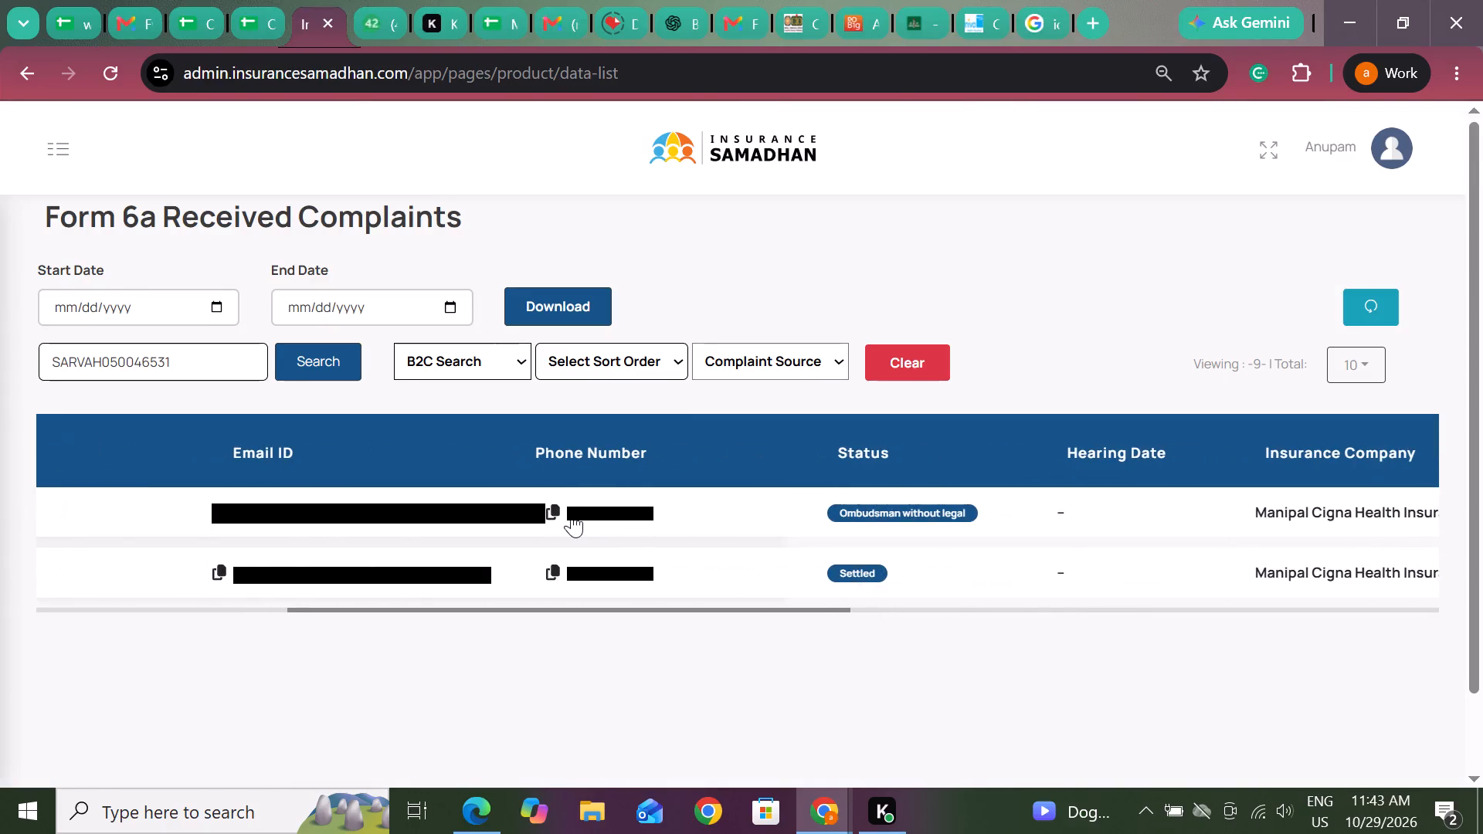
click(549, 511)
click(860, 31)
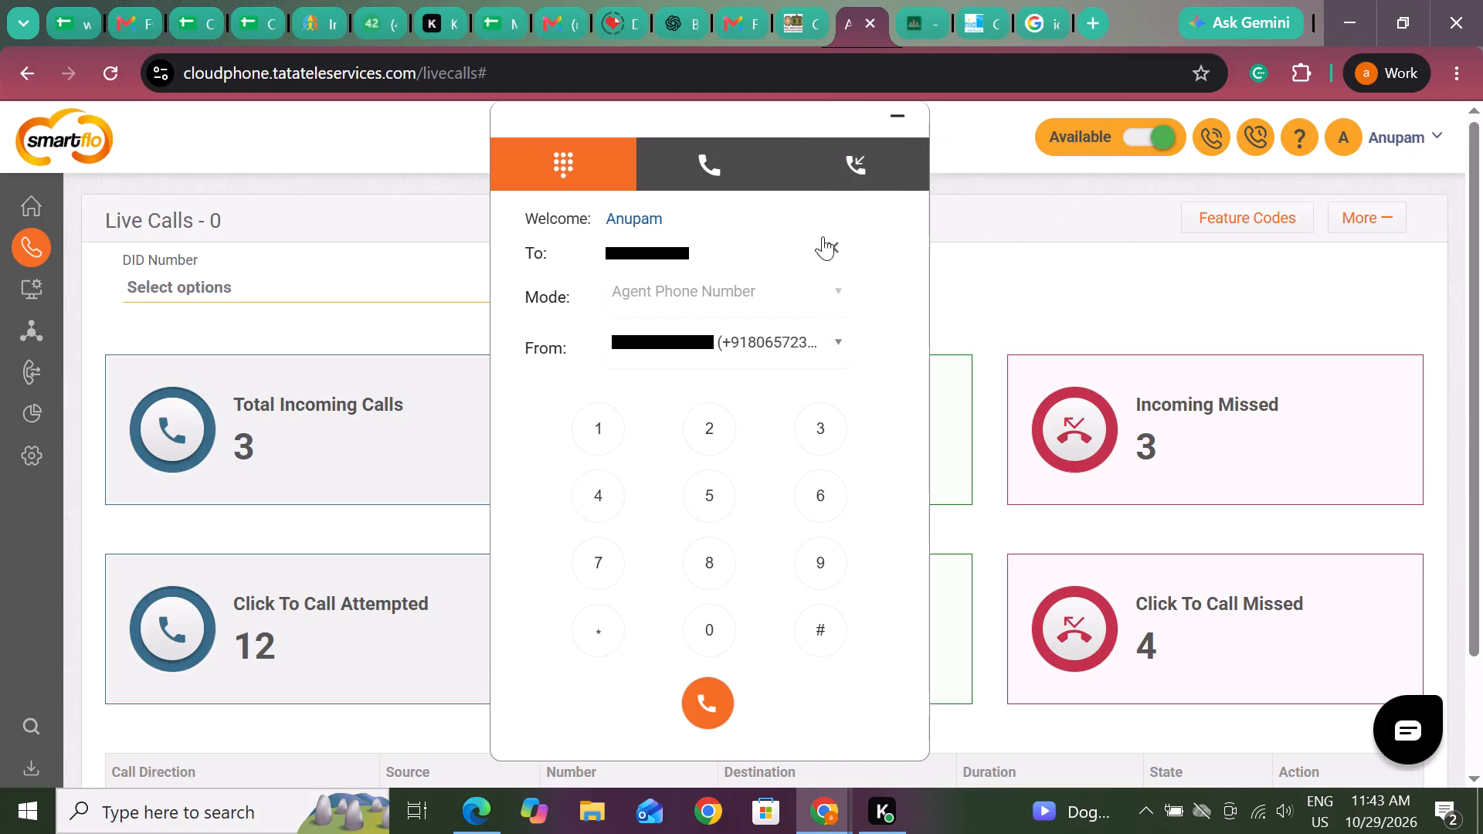
ctrl+double_click(694, 249)
key(ctrl+v)
click(694, 696)
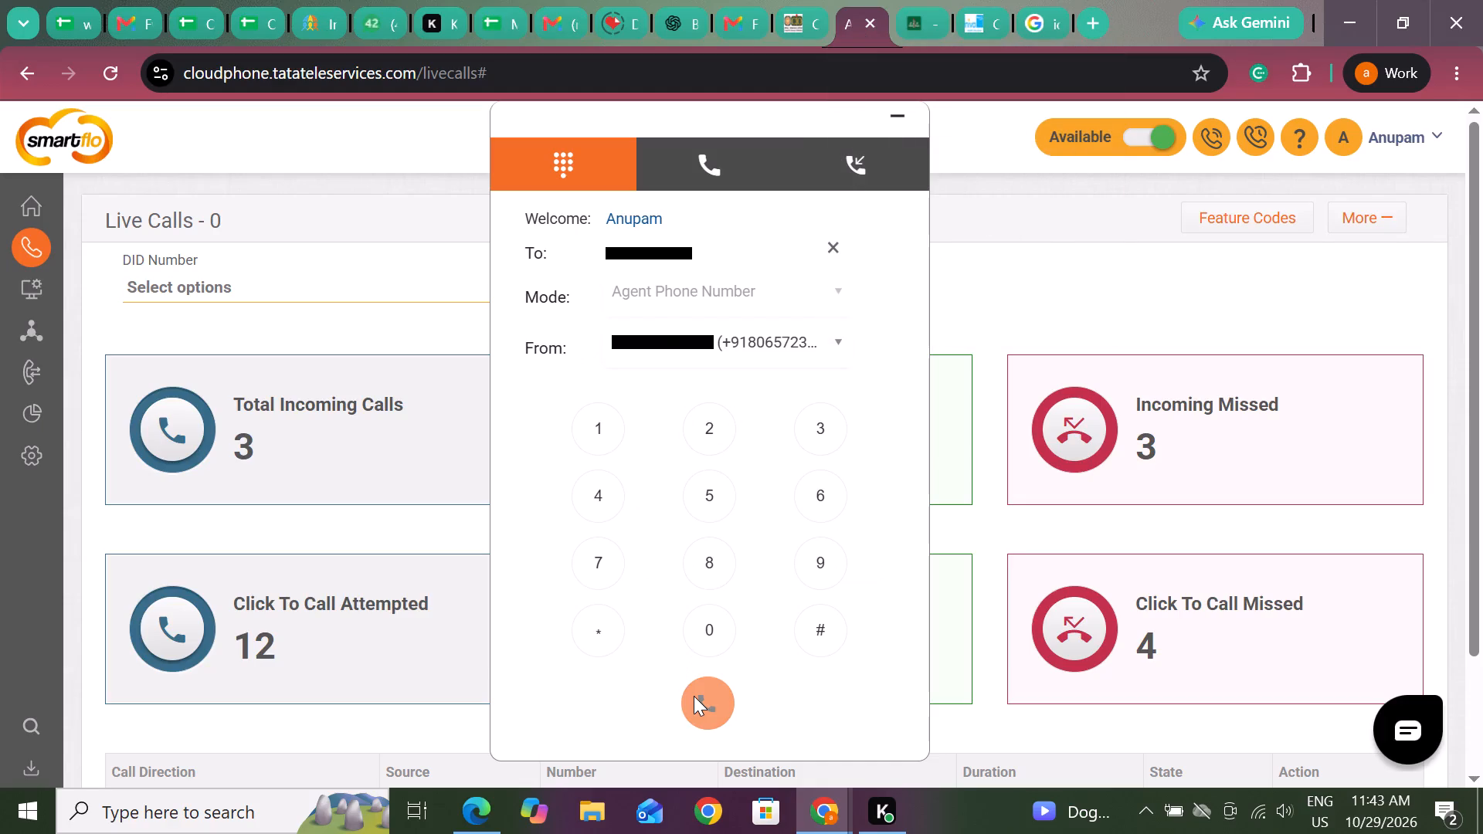
scroll(658, 615, up, 4)
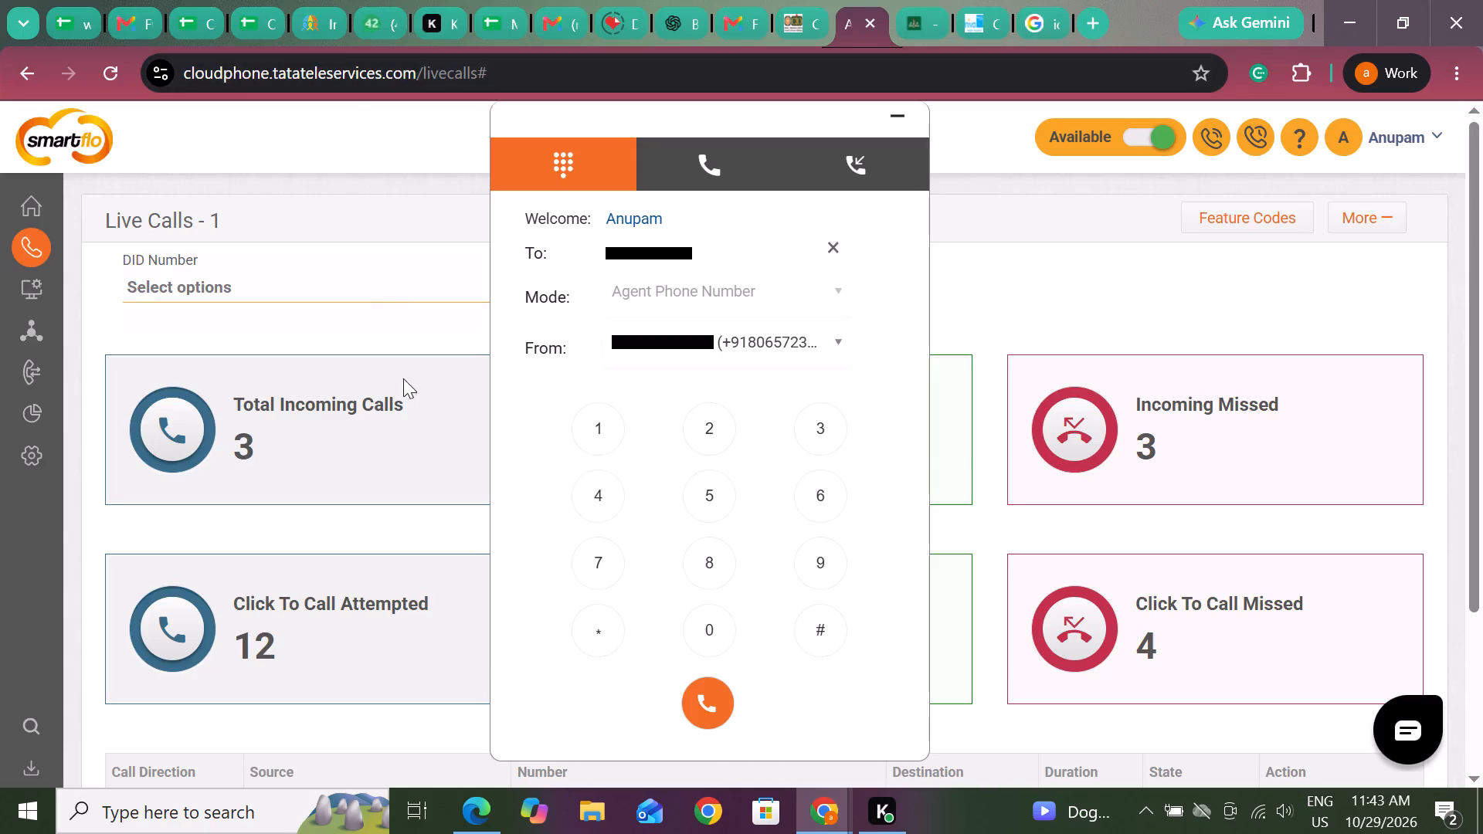
Switch to the Form 6a Received Complaints page and check the name, phone number and status columns of the searched policy's complaints.
click(316, 40)
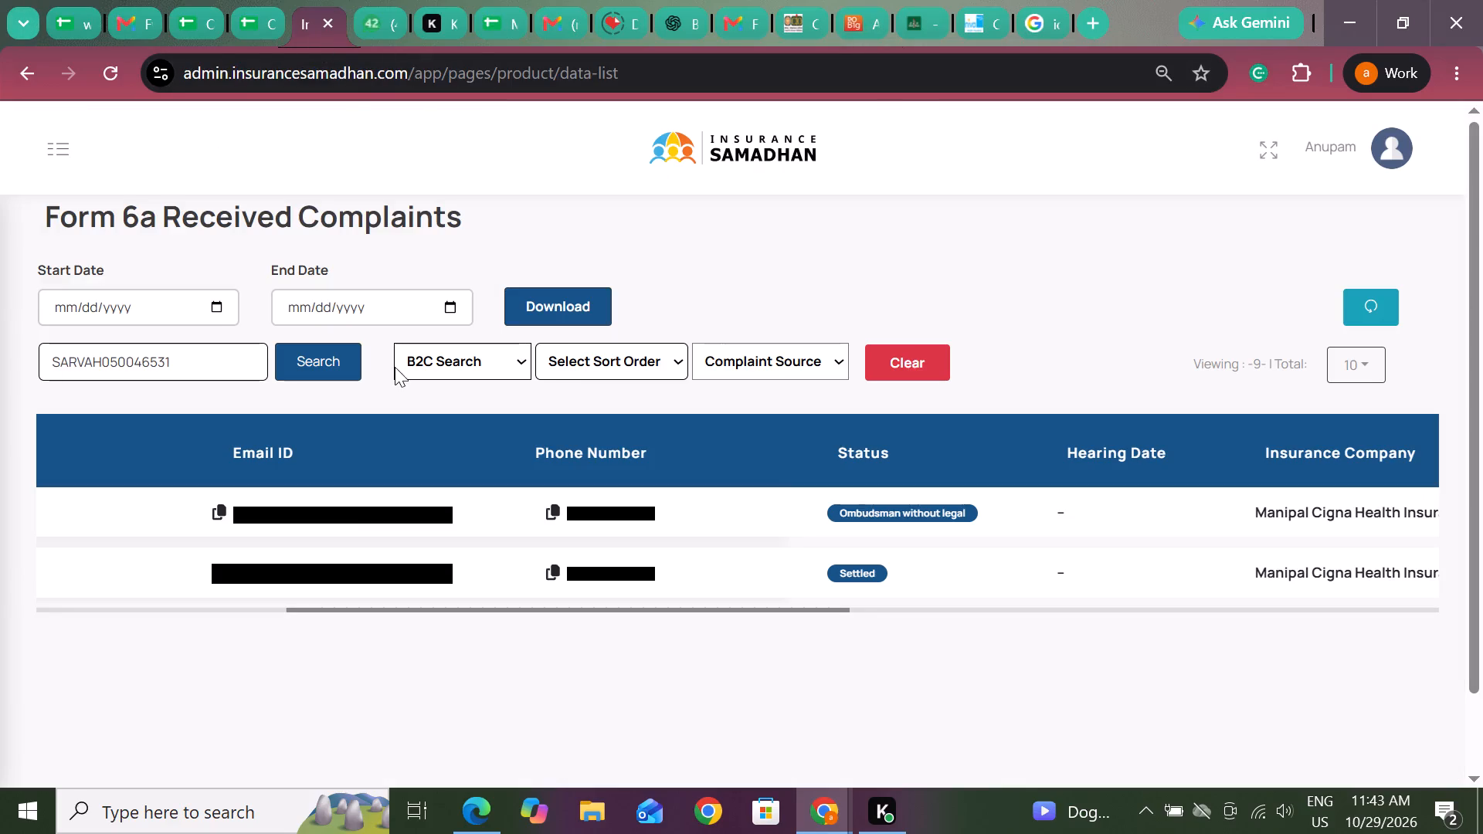
click(243, 609)
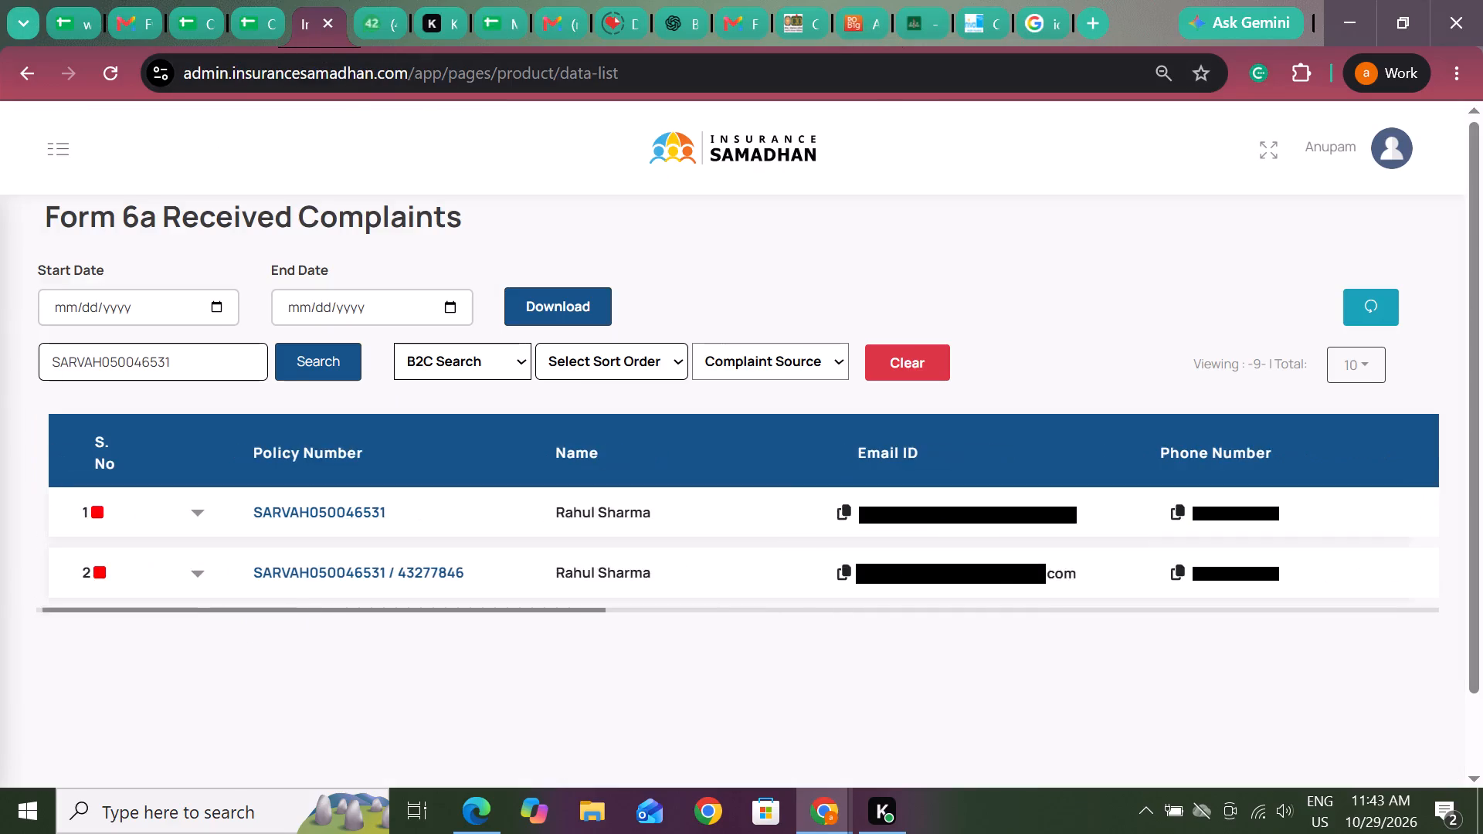
drag(243, 609, 346, 614)
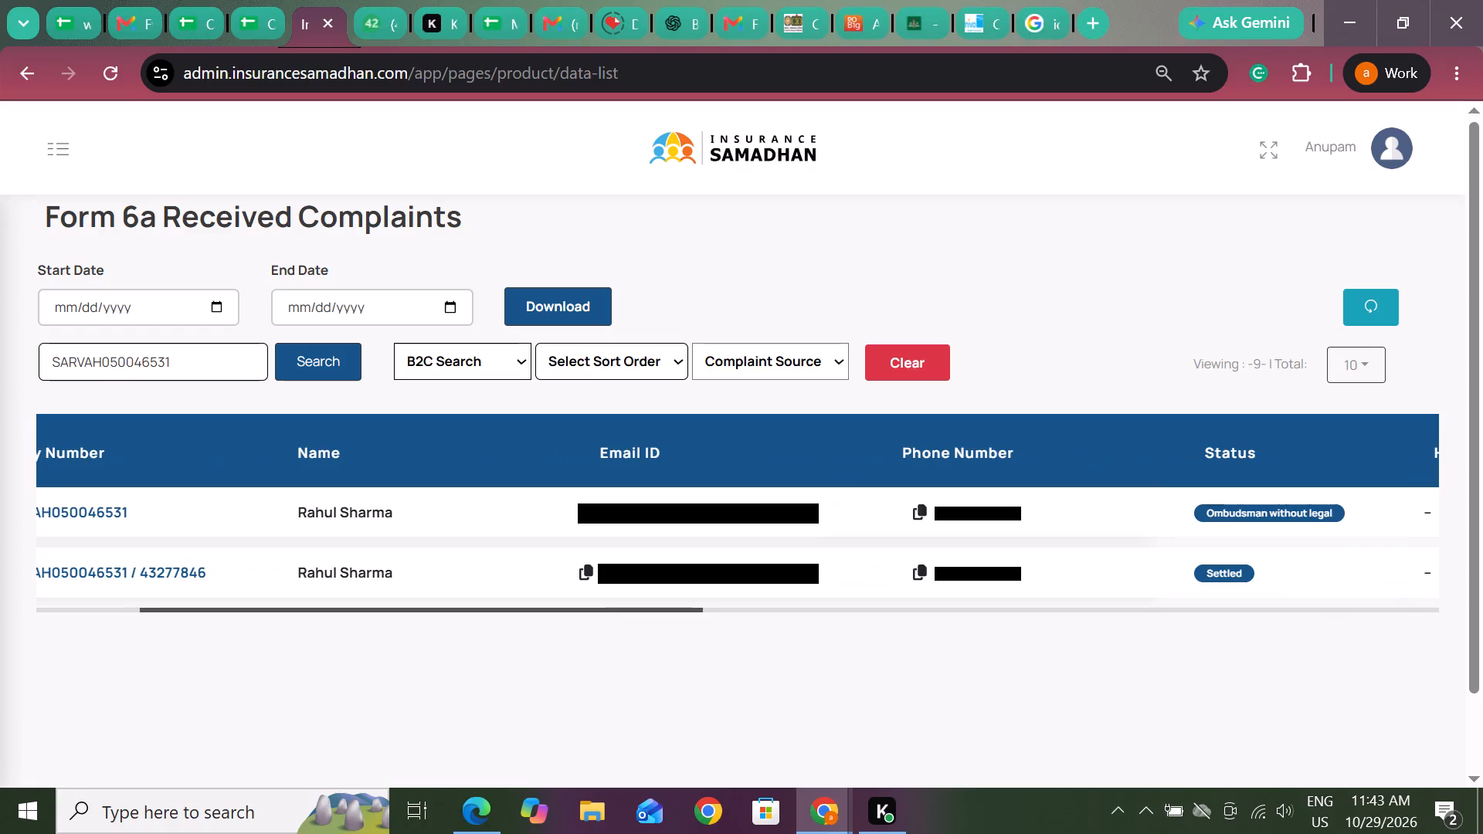
drag(346, 614, 387, 613)
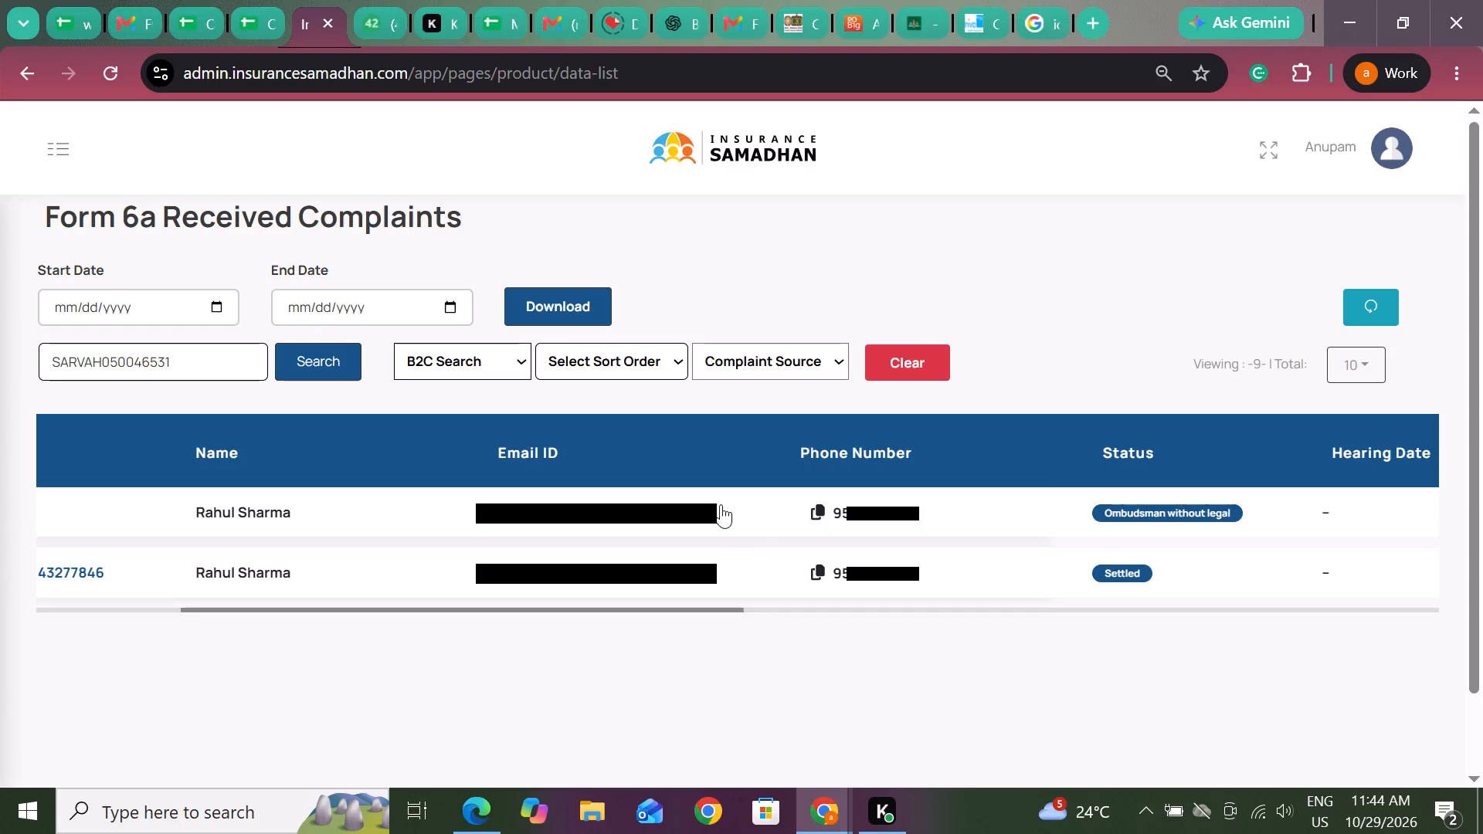
scroll(748, 515, left, 1)
click(743, 506)
click(805, 578)
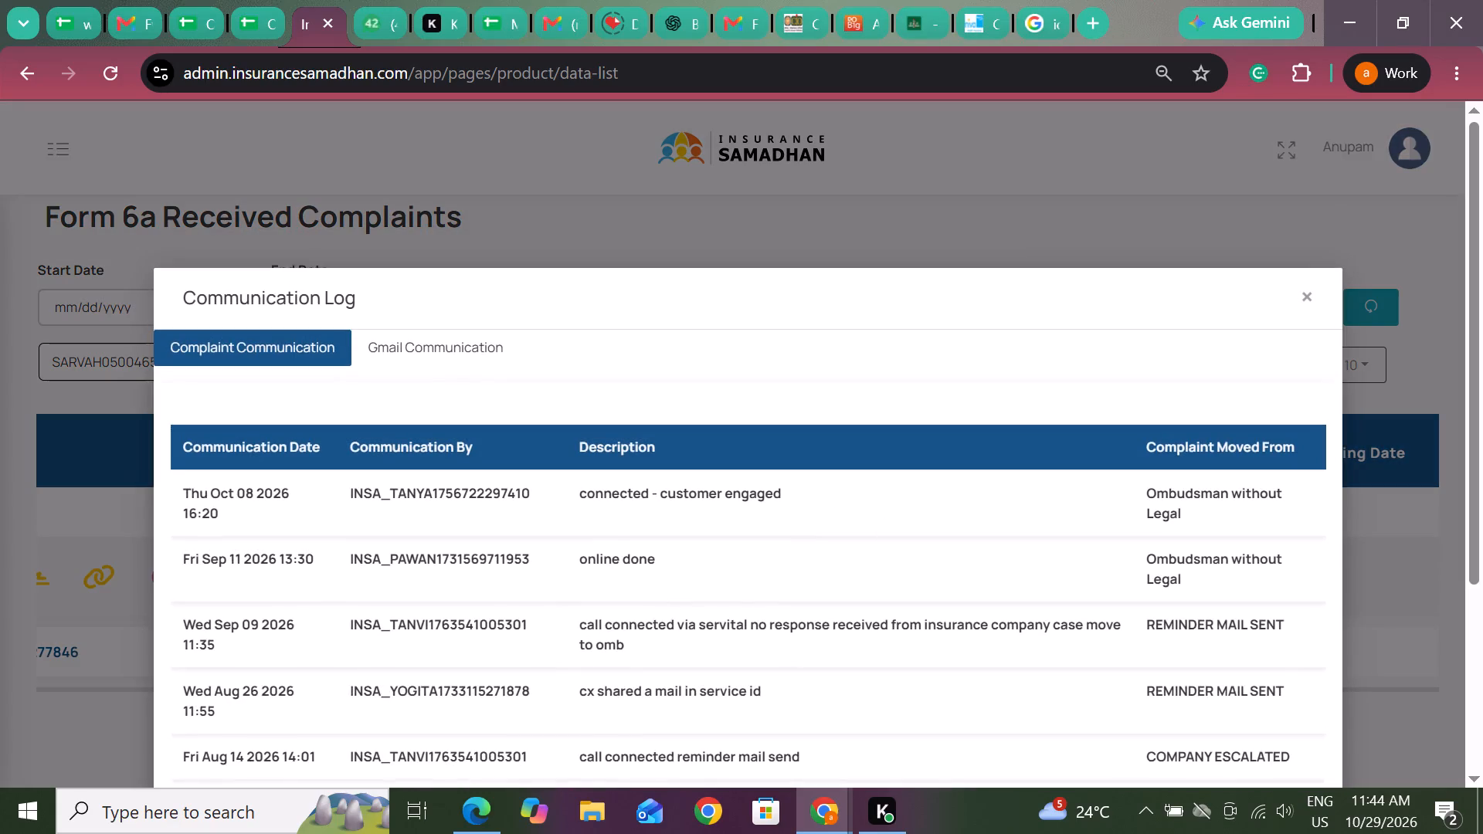
scroll(675, 578, down, 4)
click(815, 731)
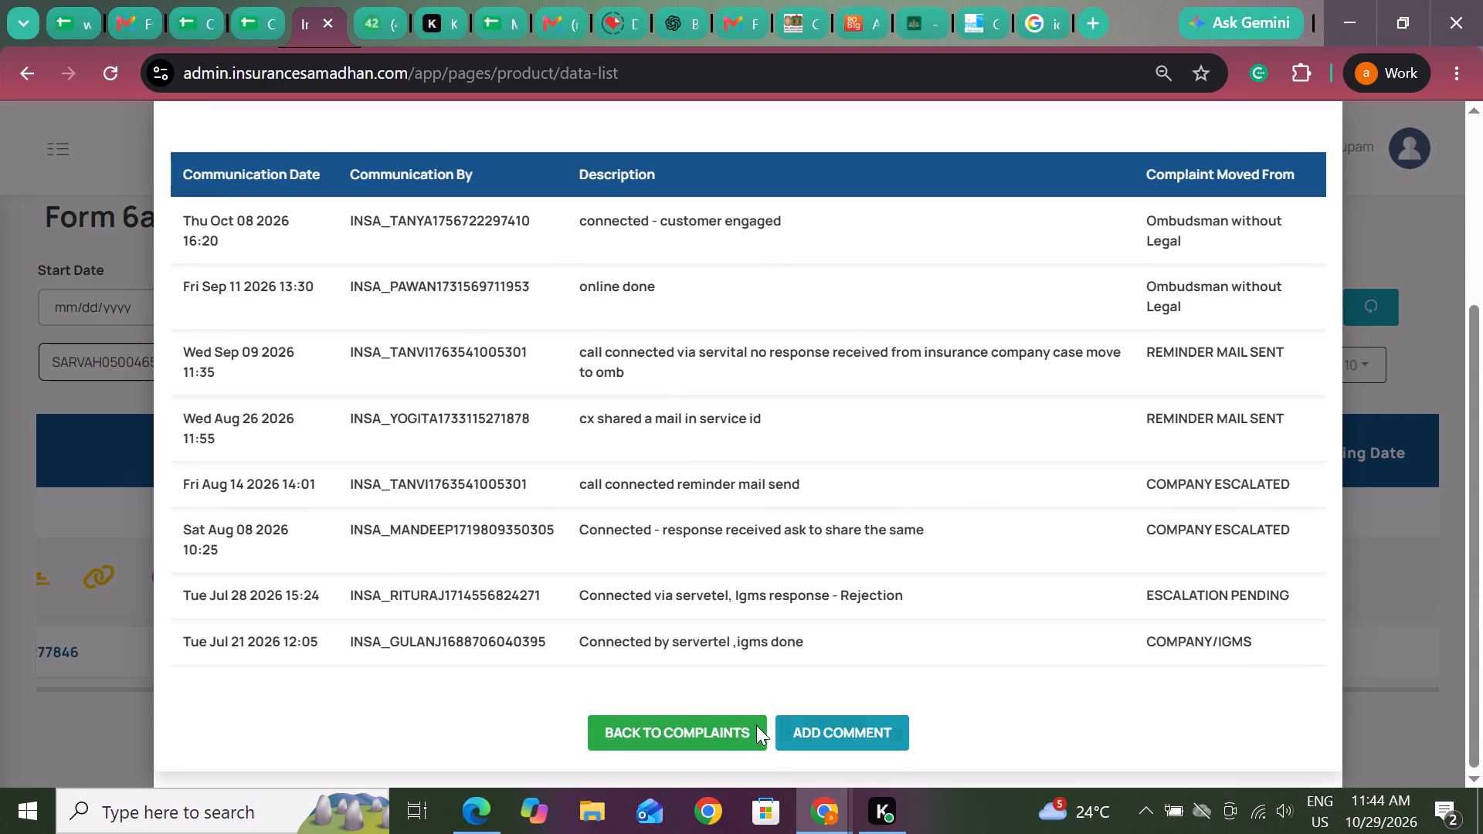
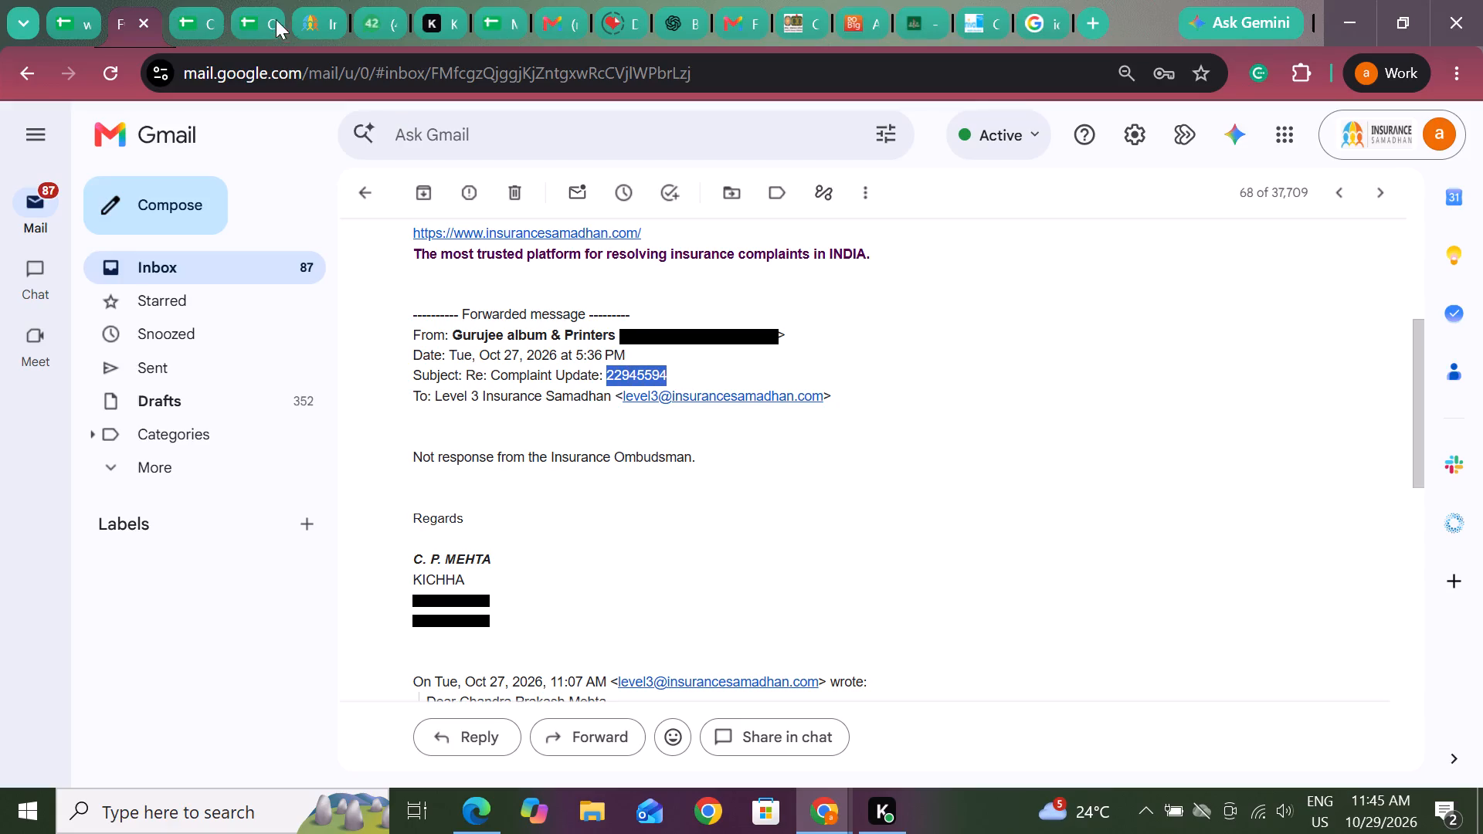
click(298, 26)
triple_click(150, 350)
key(ctrl+v)
ctrl+click(269, 364)
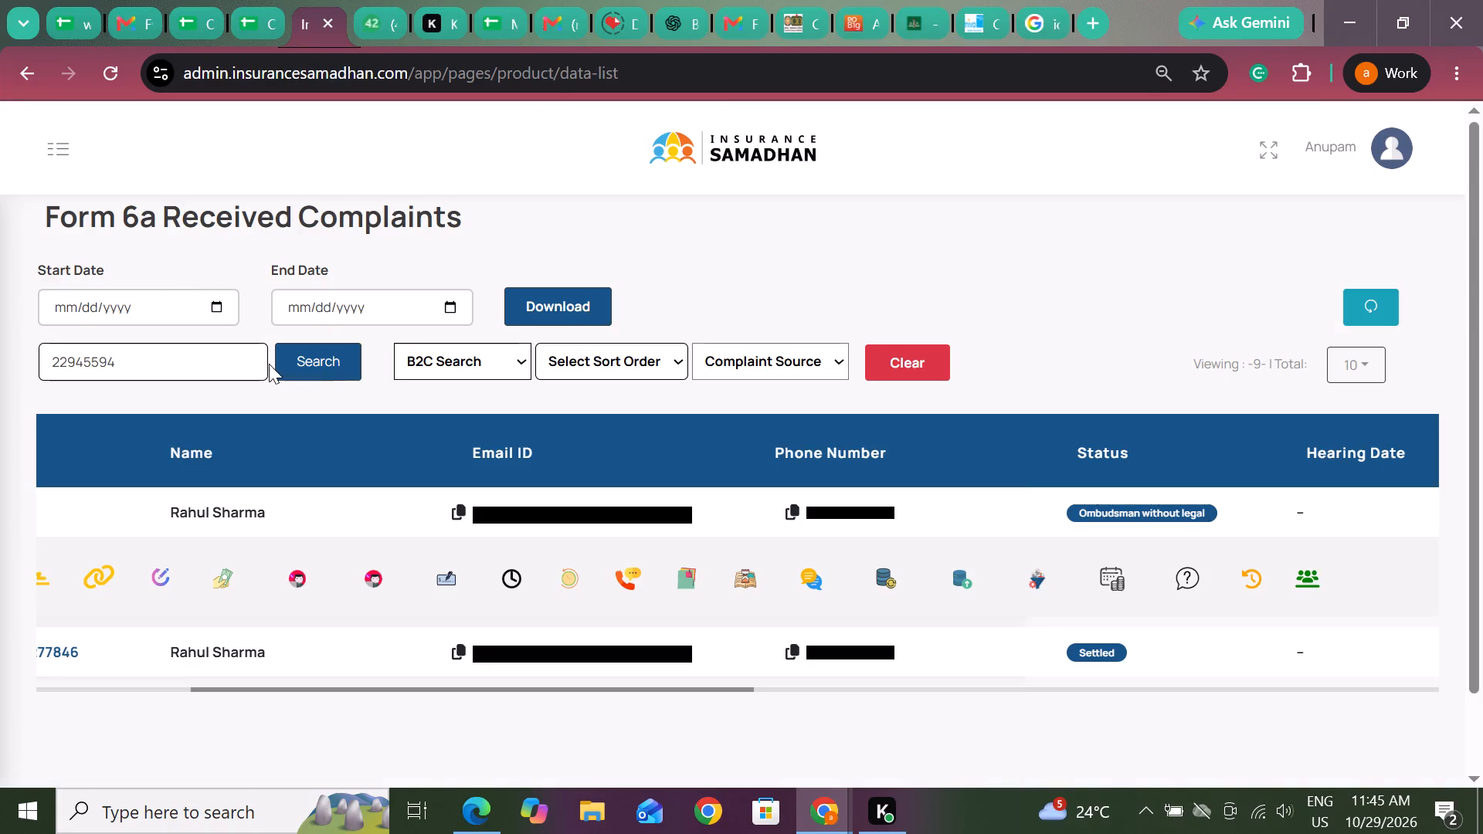
click(322, 360)
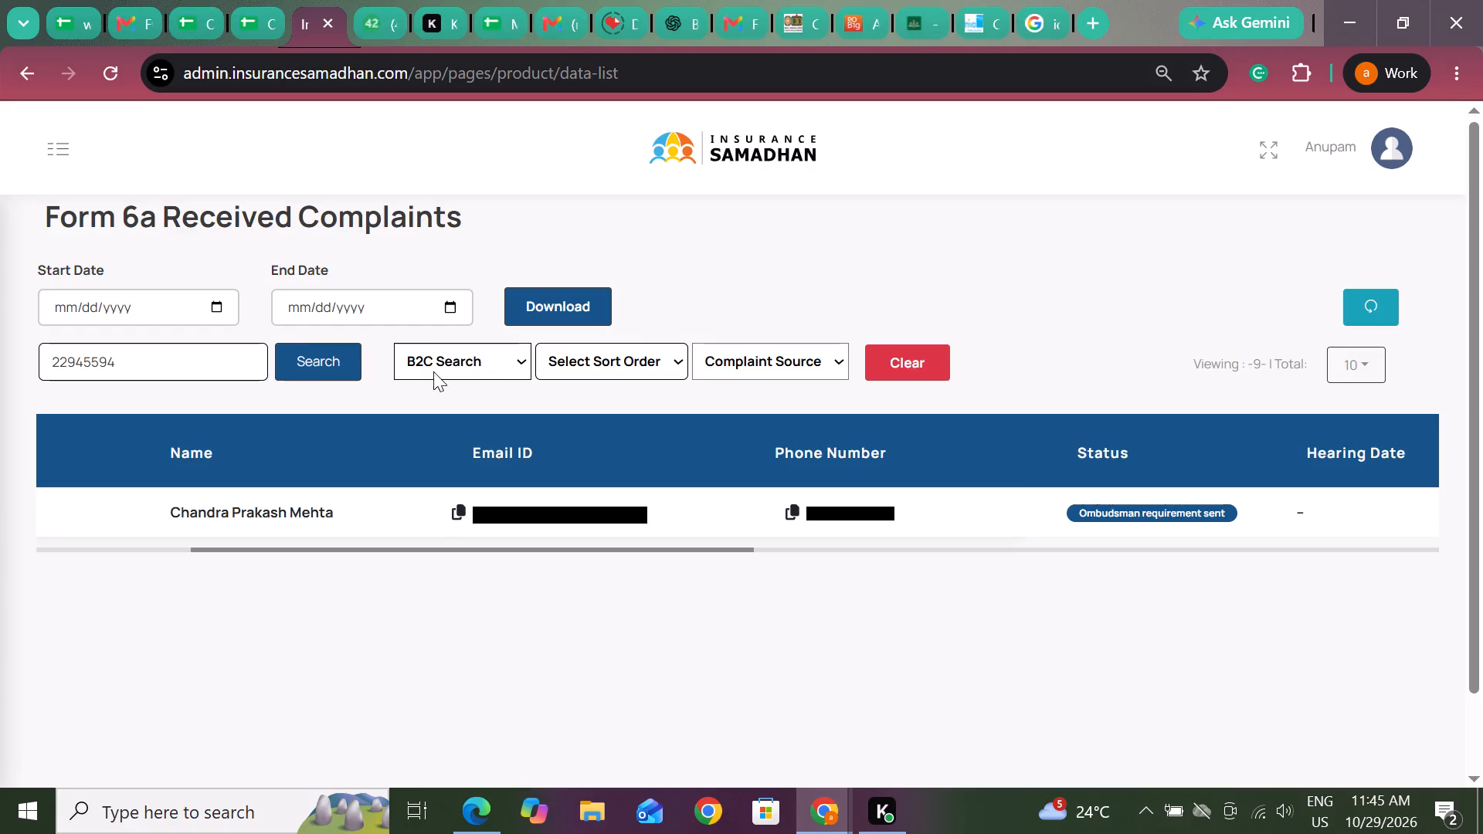
scroll(429, 517, right, 2)
click(123, 46)
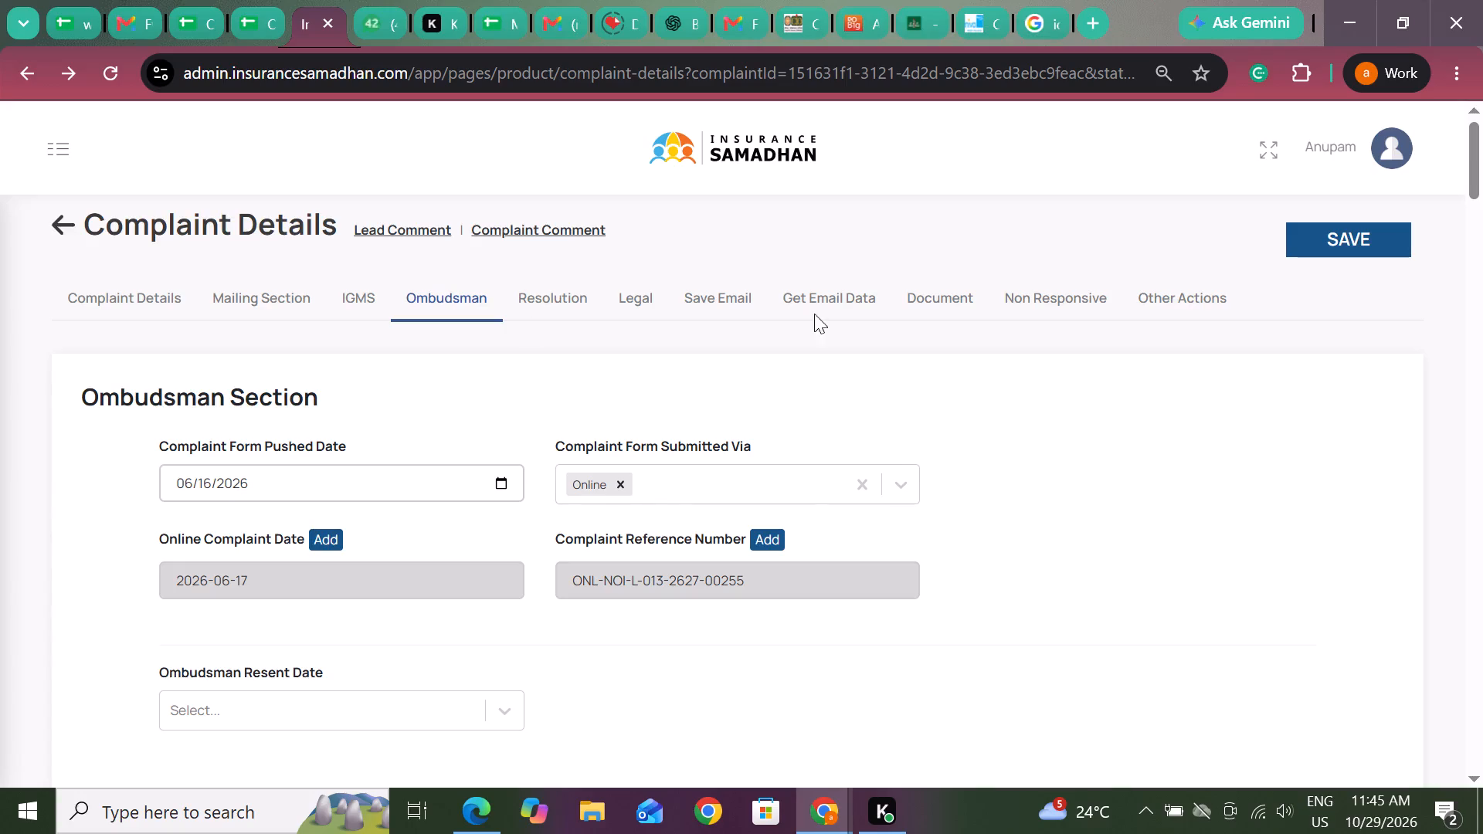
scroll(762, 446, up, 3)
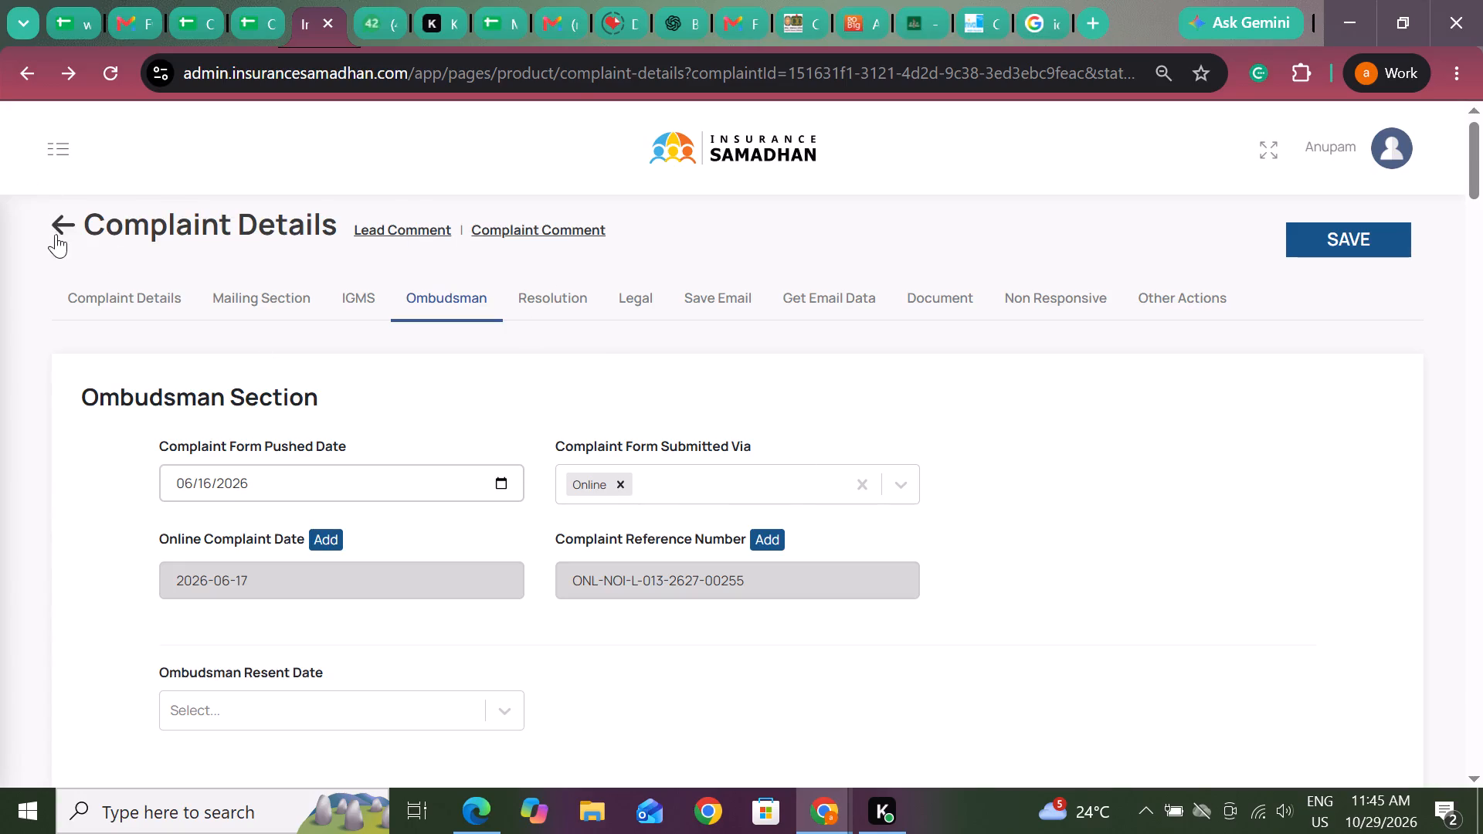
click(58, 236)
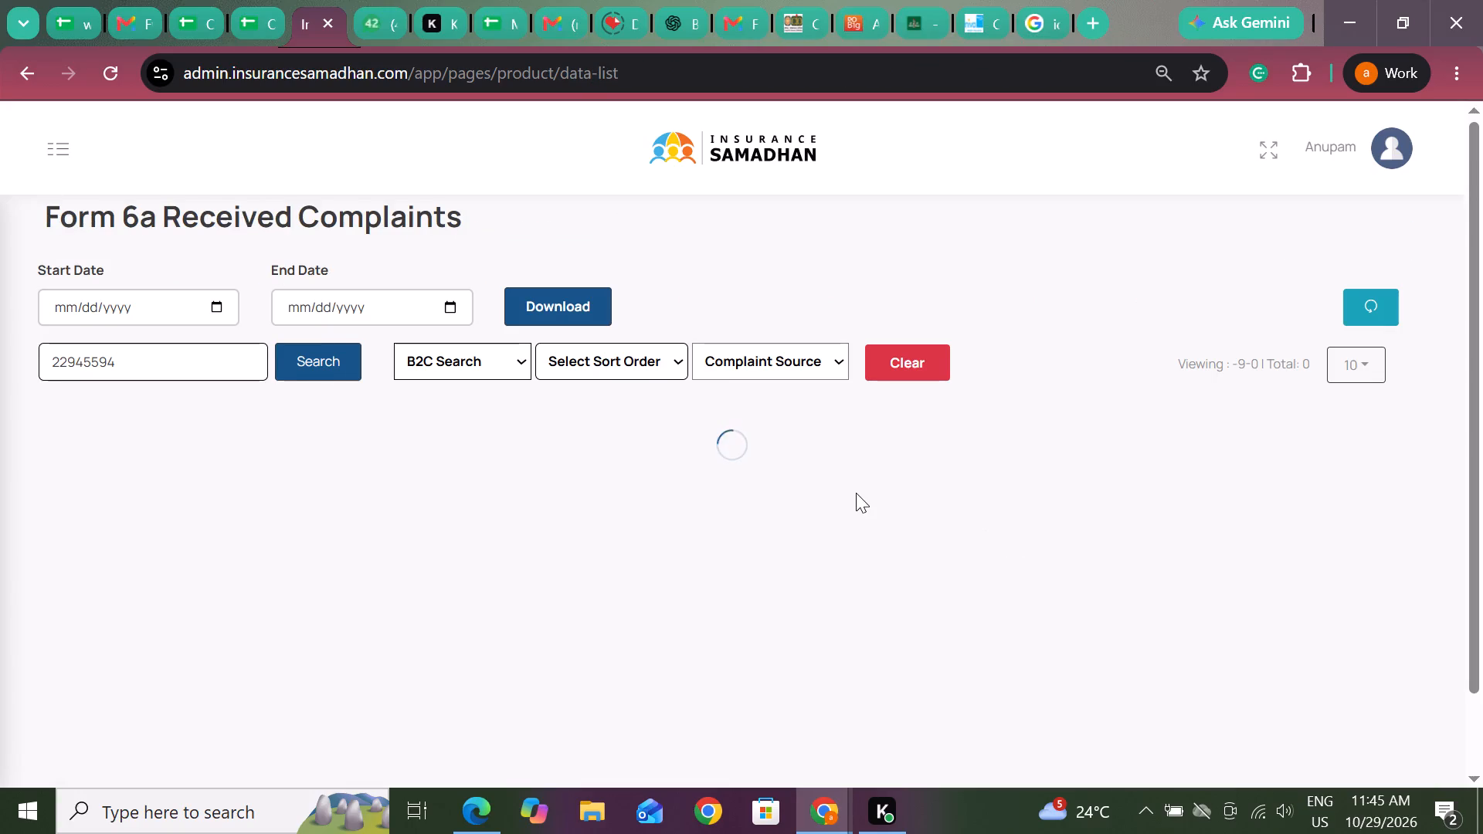
Copy the complainant's phone number from the searched complaint's row and switch to the Smartflo dialer.
scroll(795, 514, left, 1)
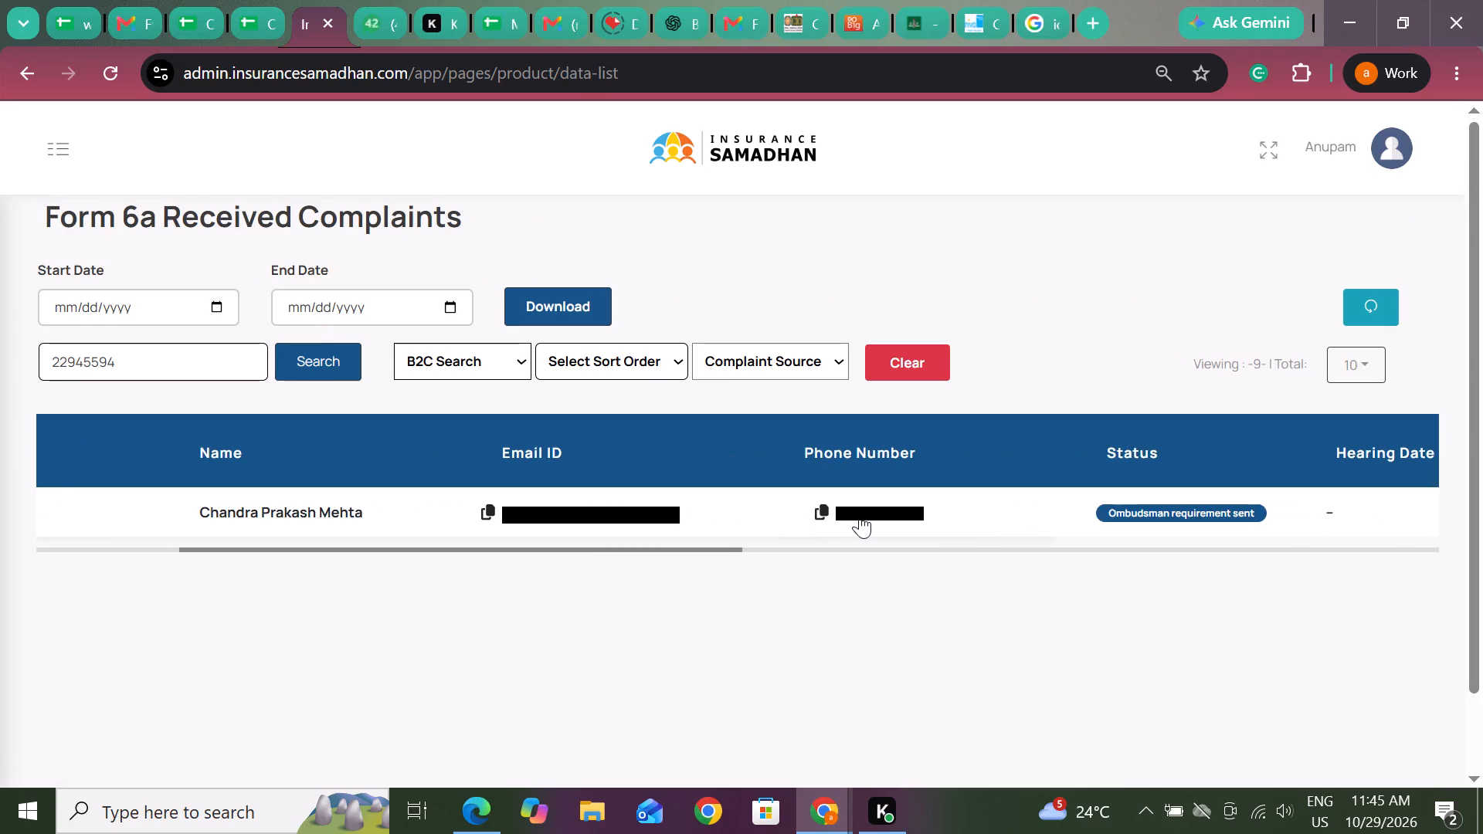
scroll(860, 514, left, 1)
click(822, 511)
click(840, 35)
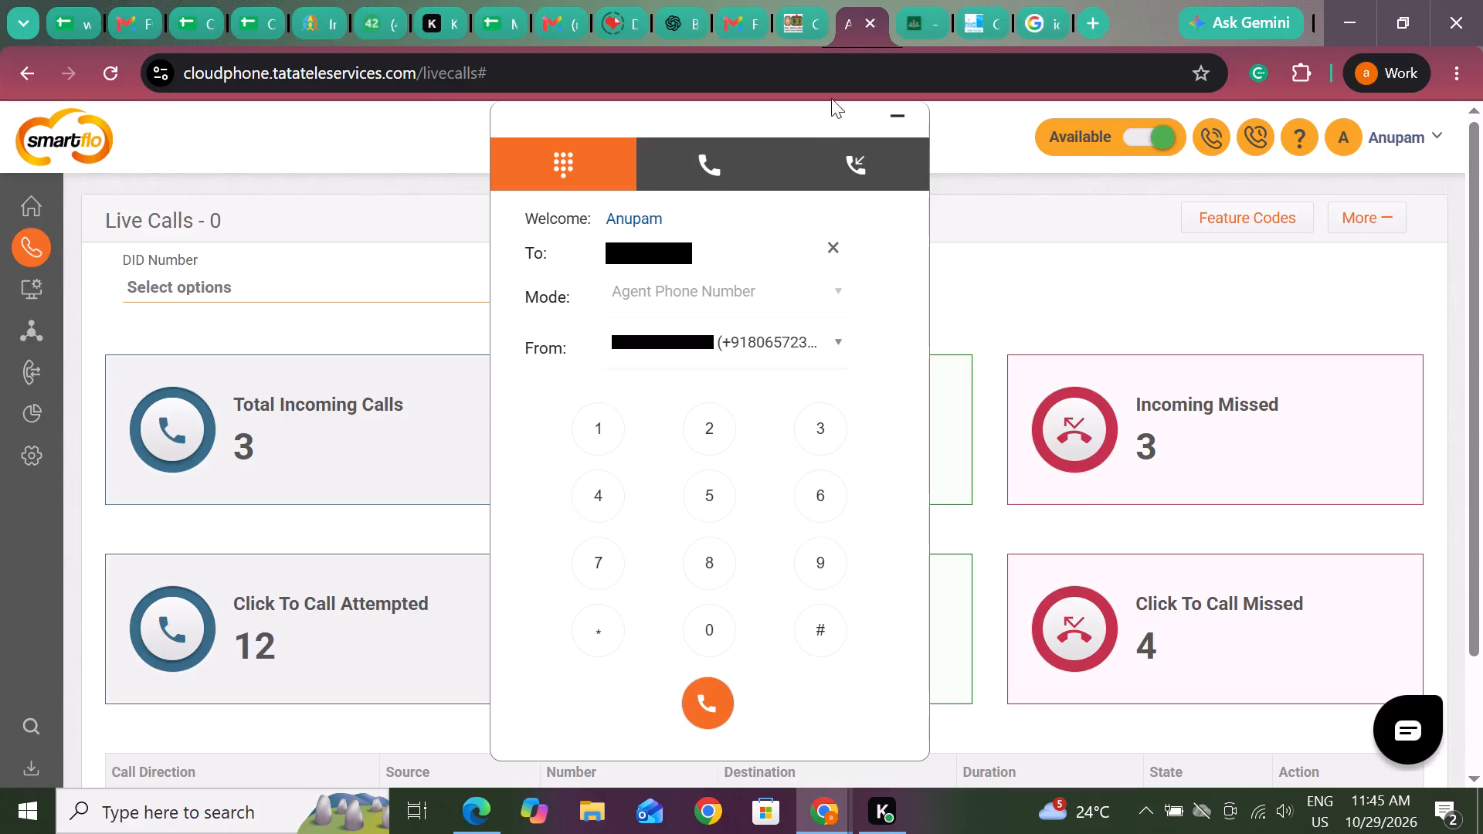
Replace the number in the Smartflo dialer with the copied complainant phone number and place the call.
ctrl+double_click(645, 244)
key(ctrl+v)
click(703, 736)
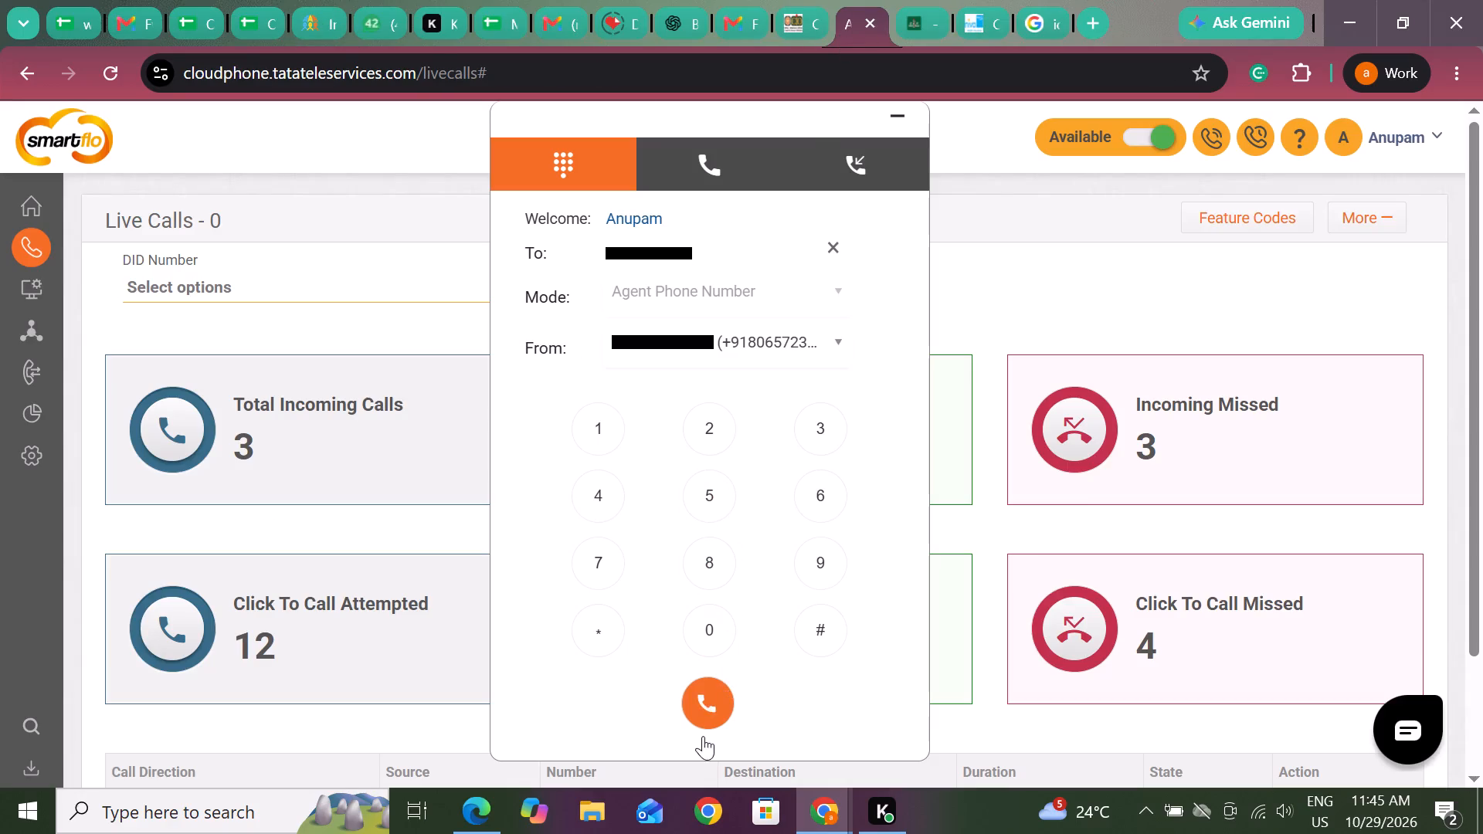
click(704, 724)
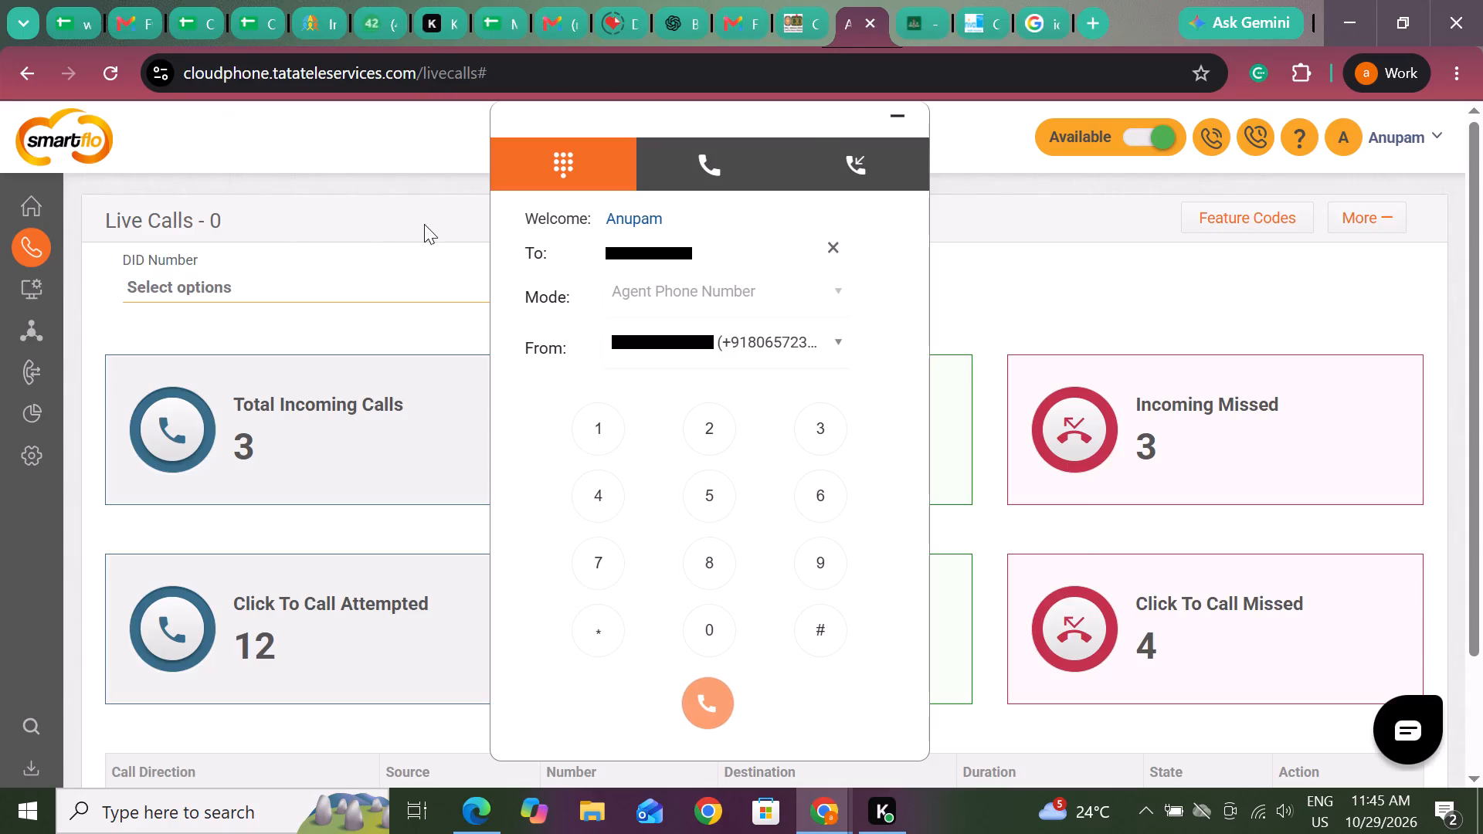
Return to the Form 6a Received Complaints page and locate the policy number of the searched complaint.
scroll(413, 231, up, 5)
click(303, 39)
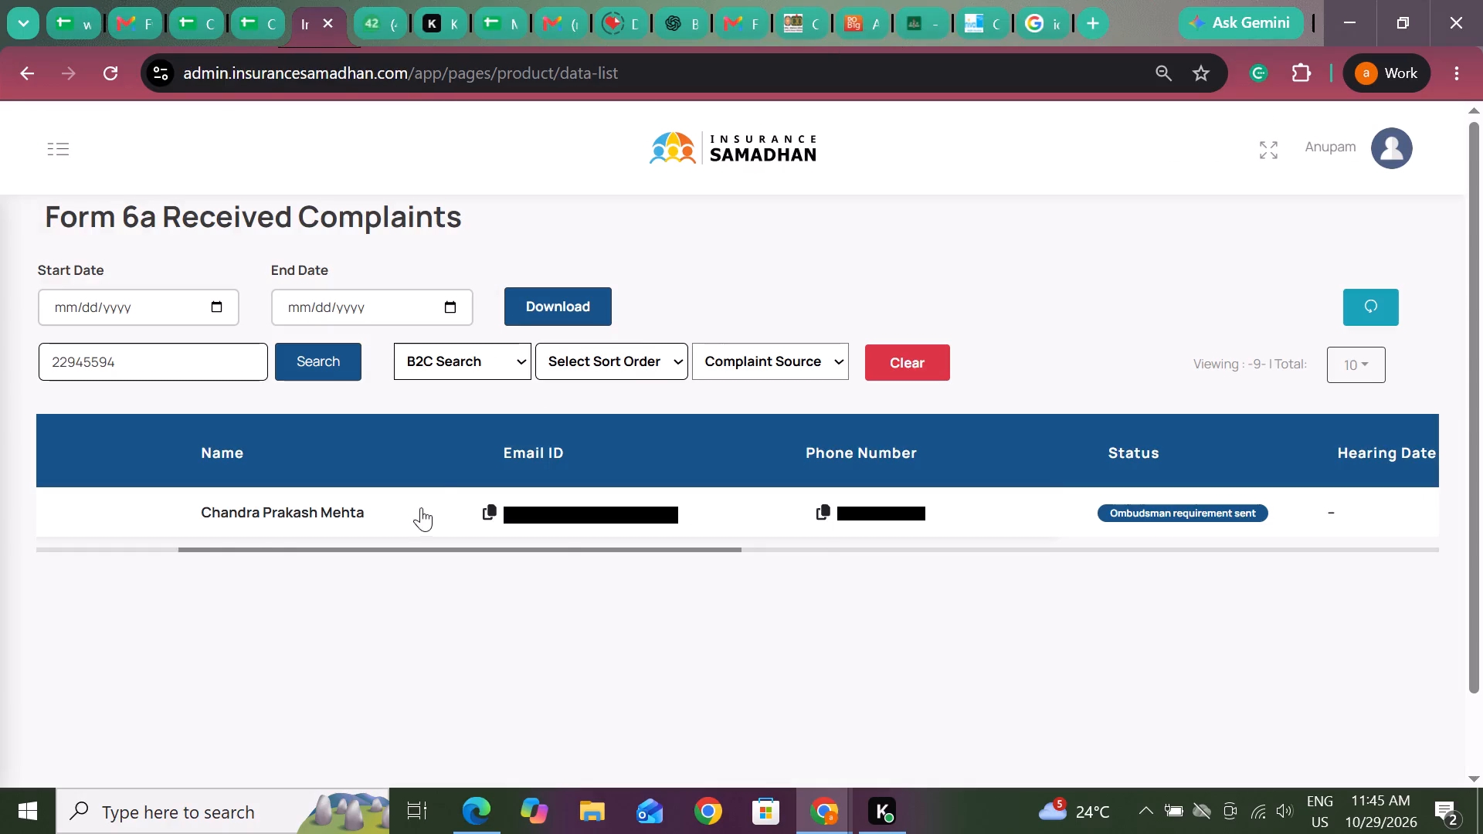
scroll(419, 510, right, 1)
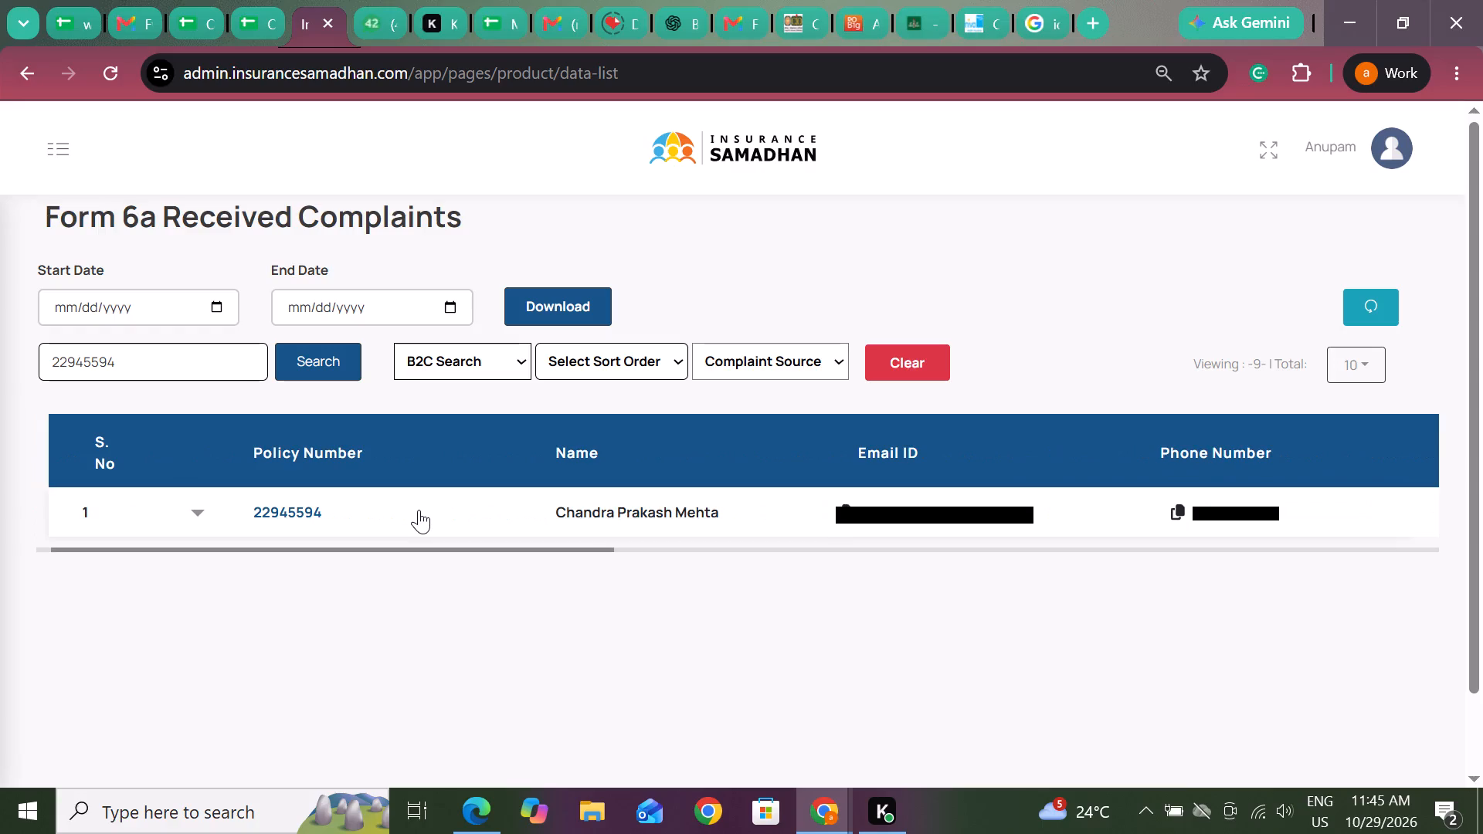
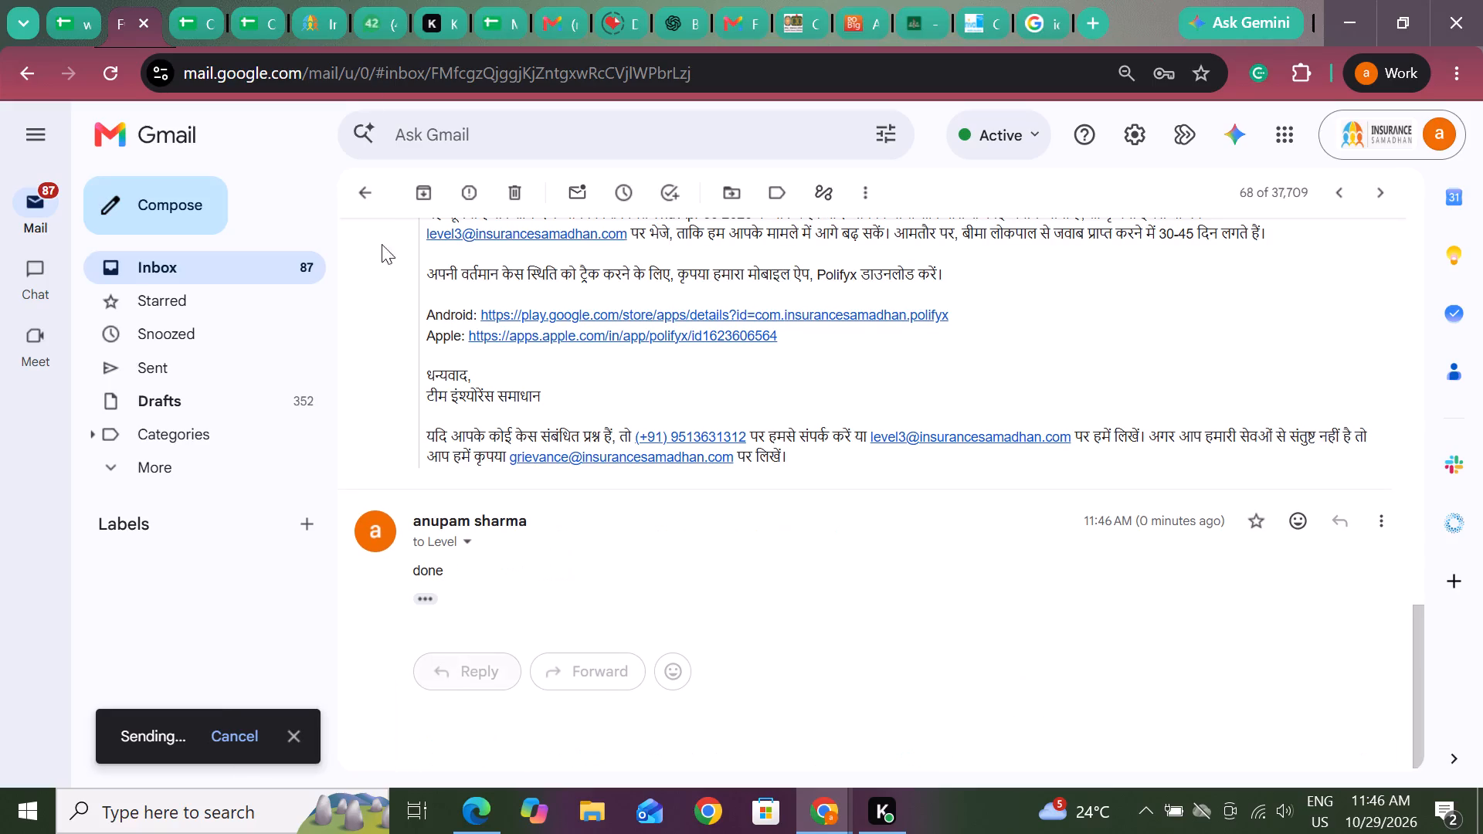
click(331, 15)
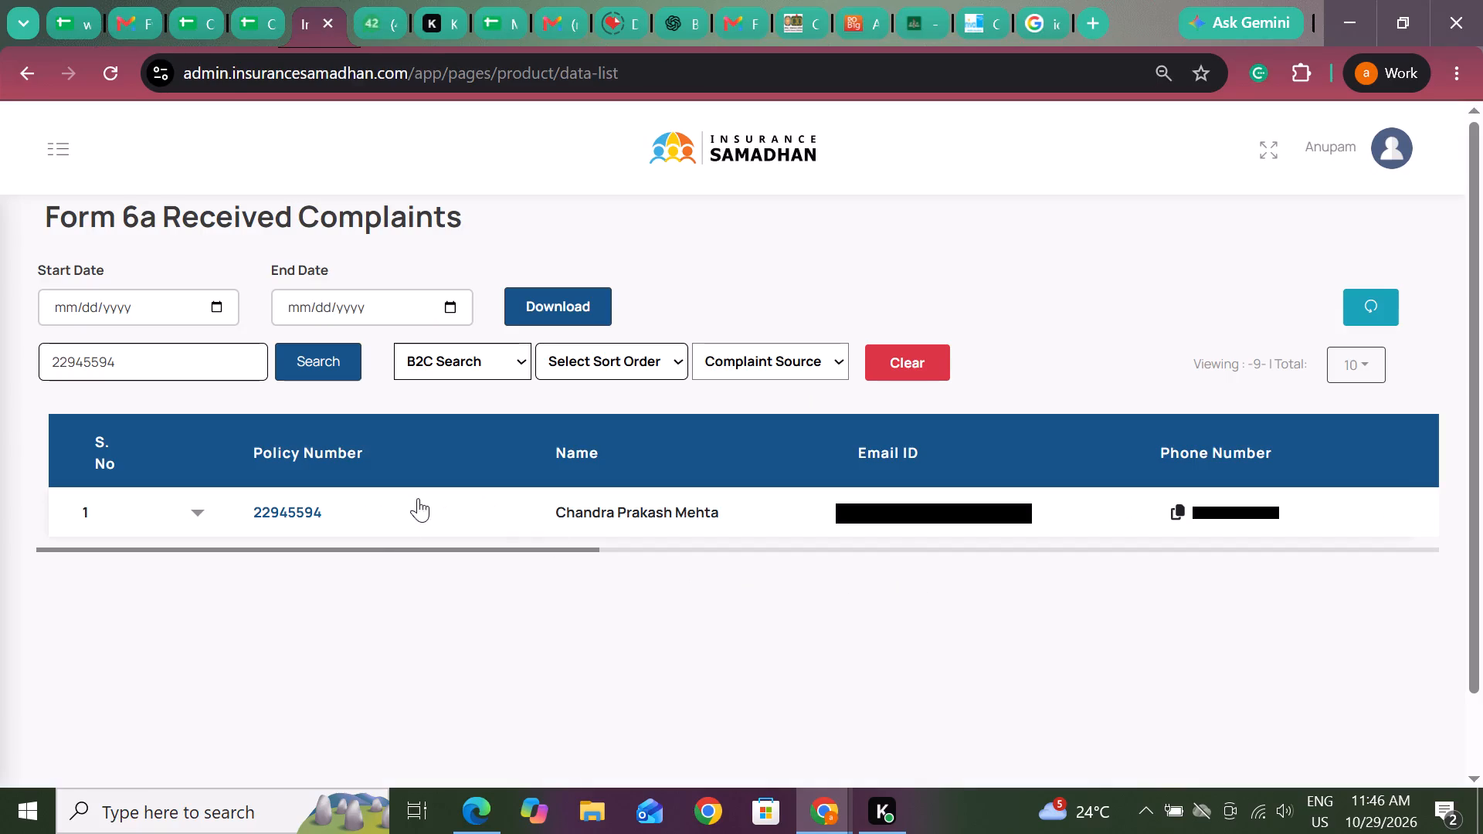
click(304, 516)
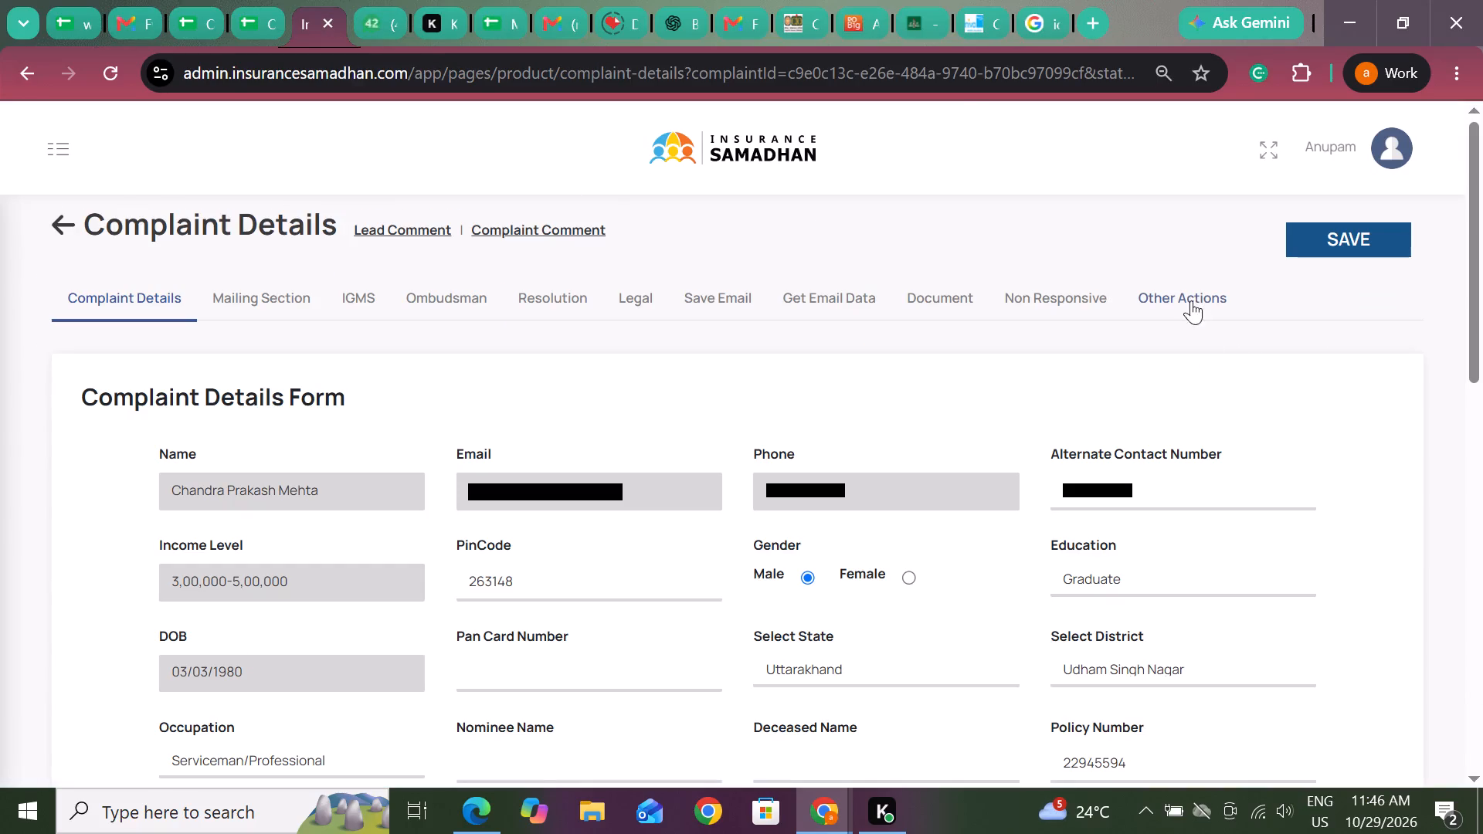
click(1191, 300)
scroll(93, 306, down, 1)
scroll(317, 344, down, 3)
scroll(217, 474, down, 2)
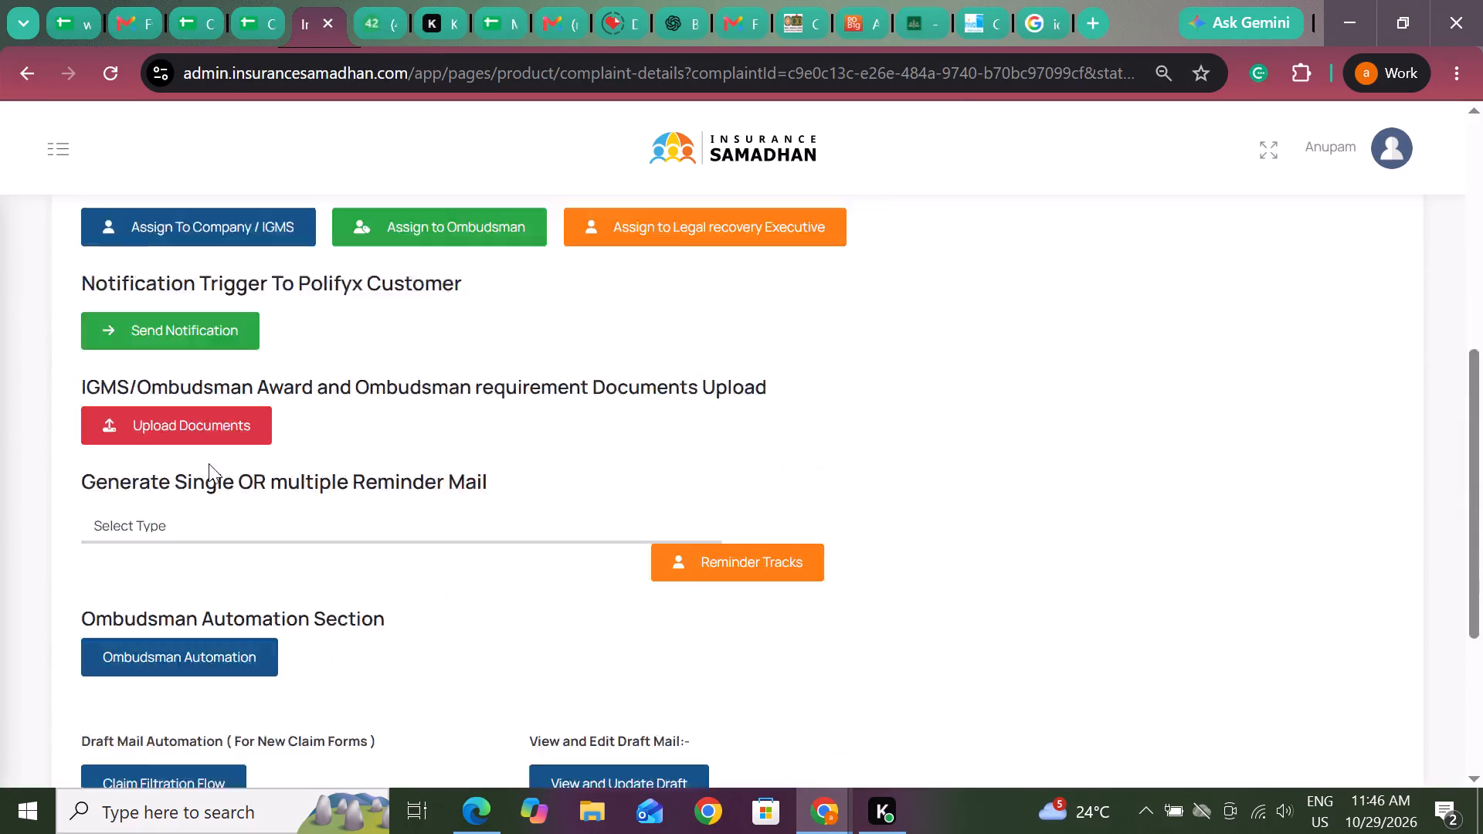
click(196, 486)
click(143, 554)
scroll(324, 435, down, 4)
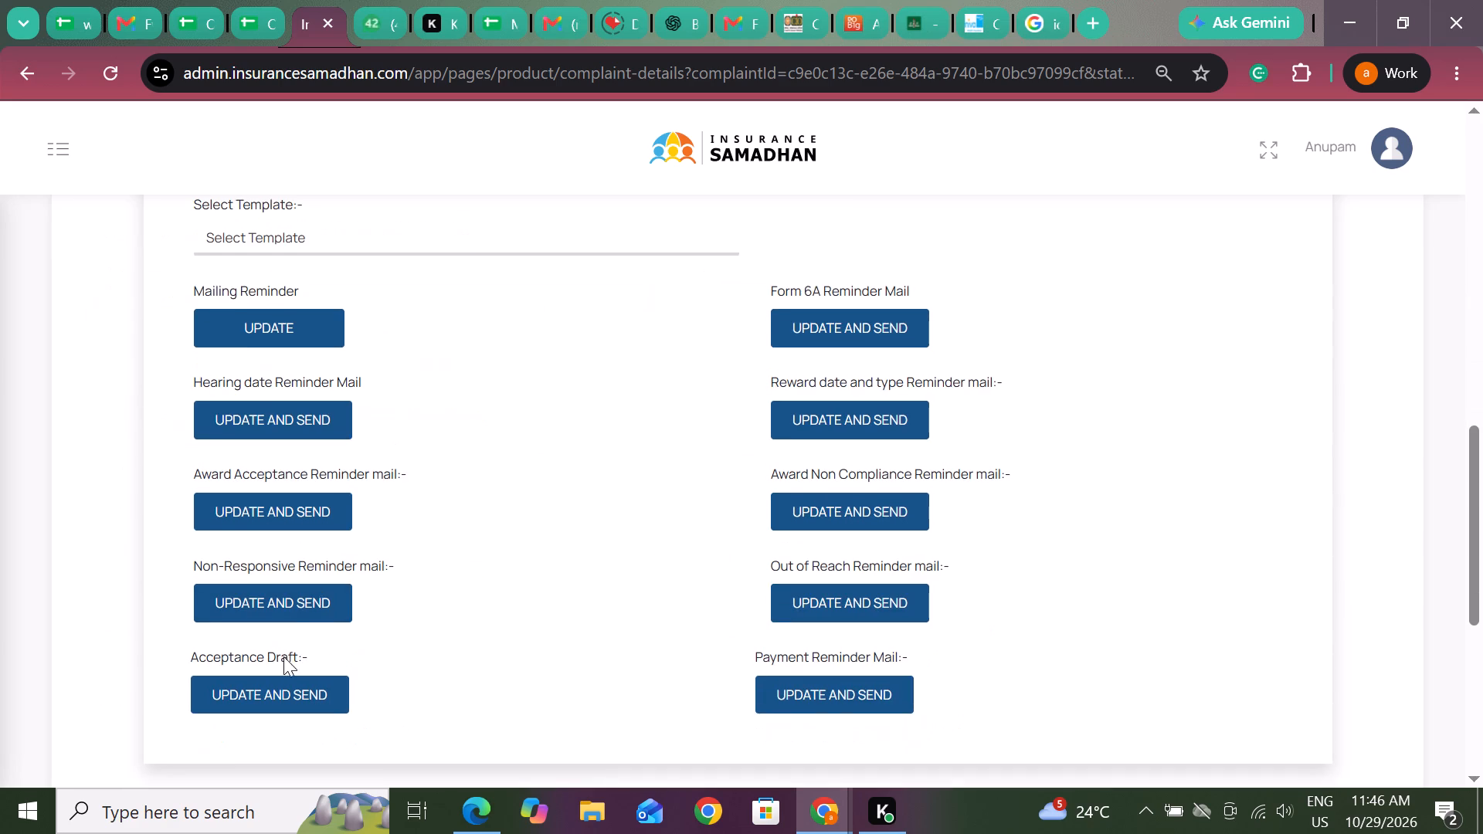
click(846, 603)
scroll(702, 456, down, 7)
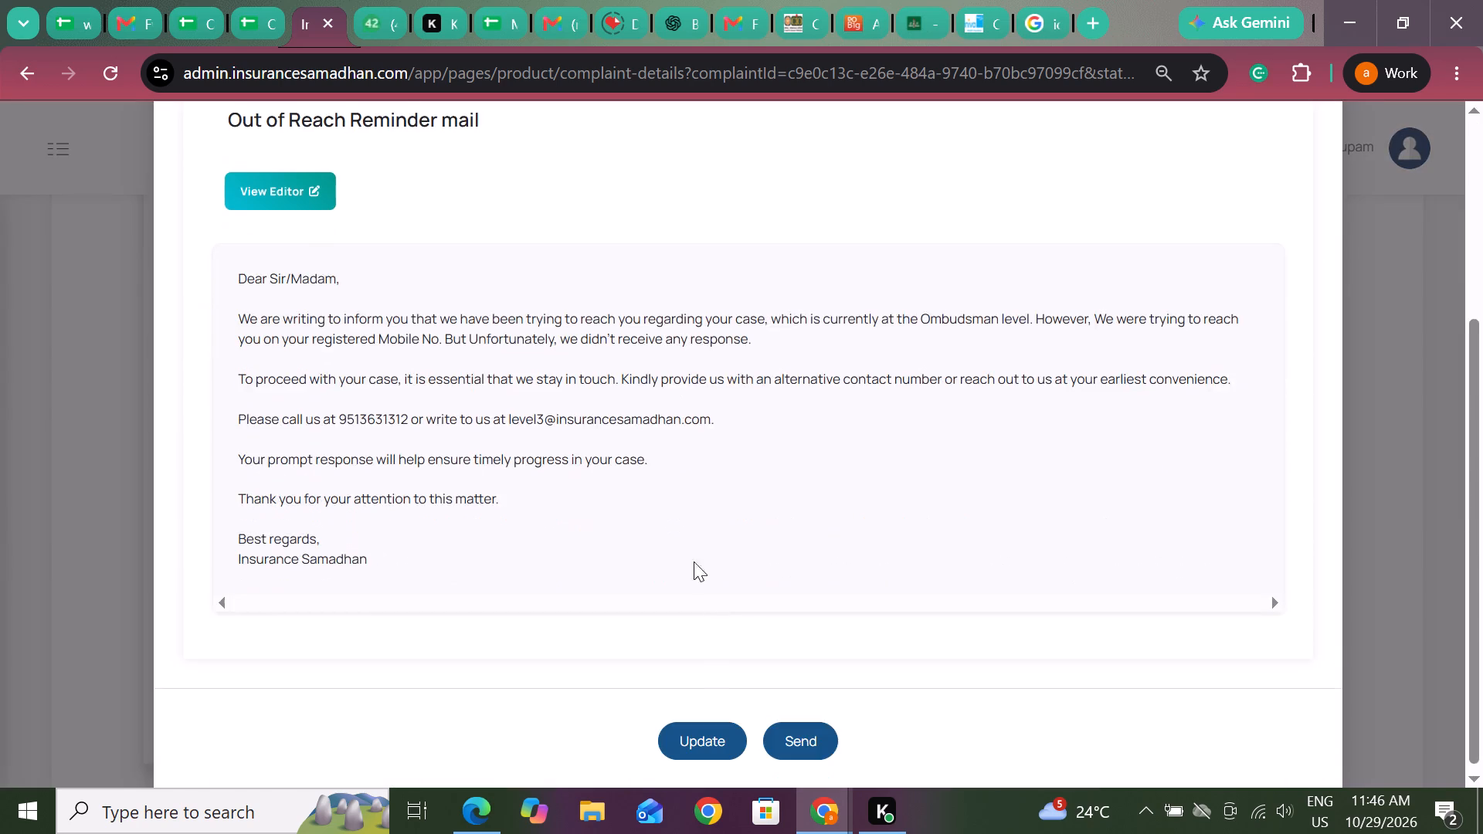
click(784, 723)
click(808, 234)
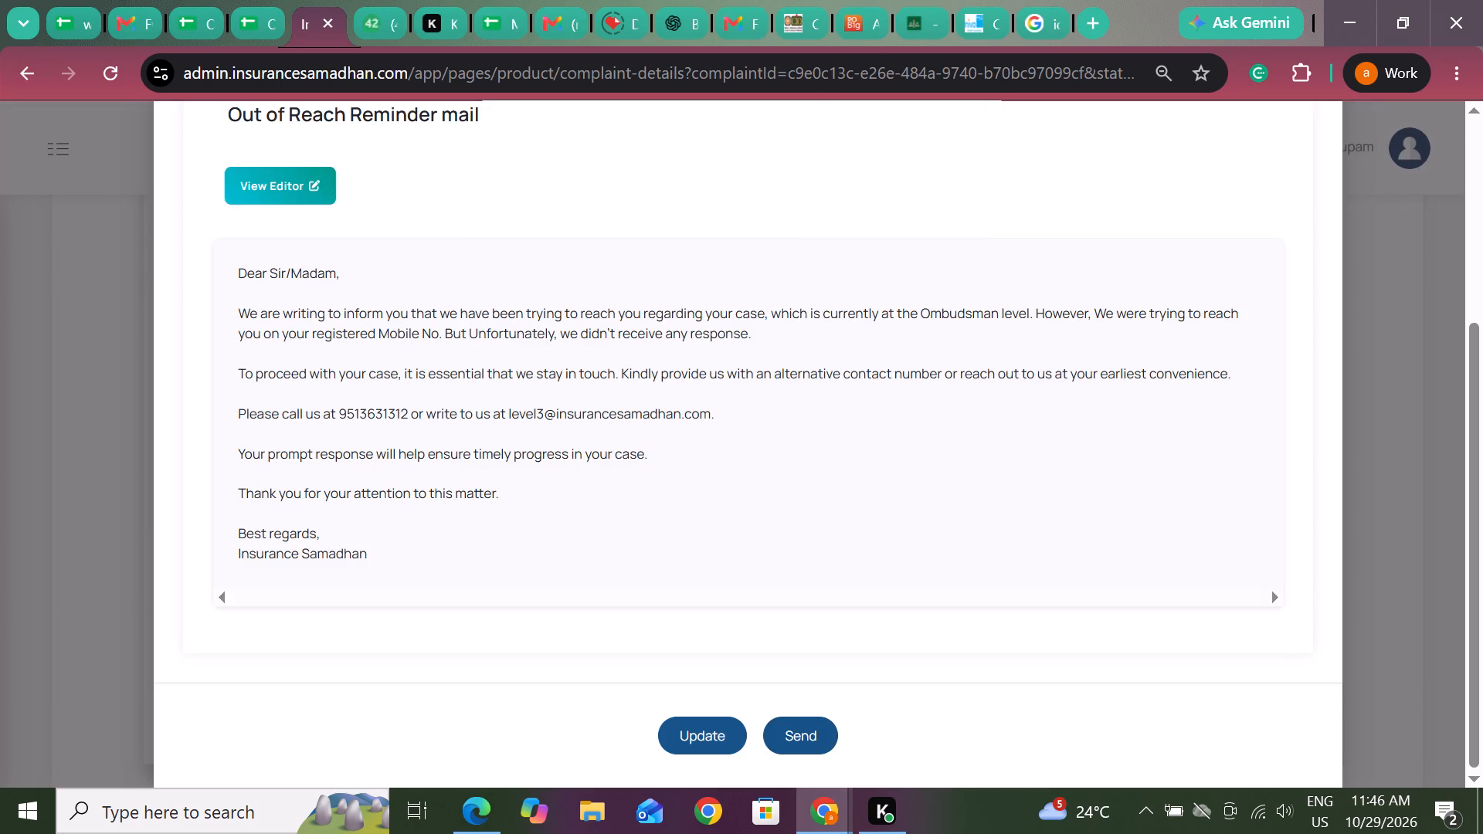
scroll(684, 354, up, 13)
click(598, 226)
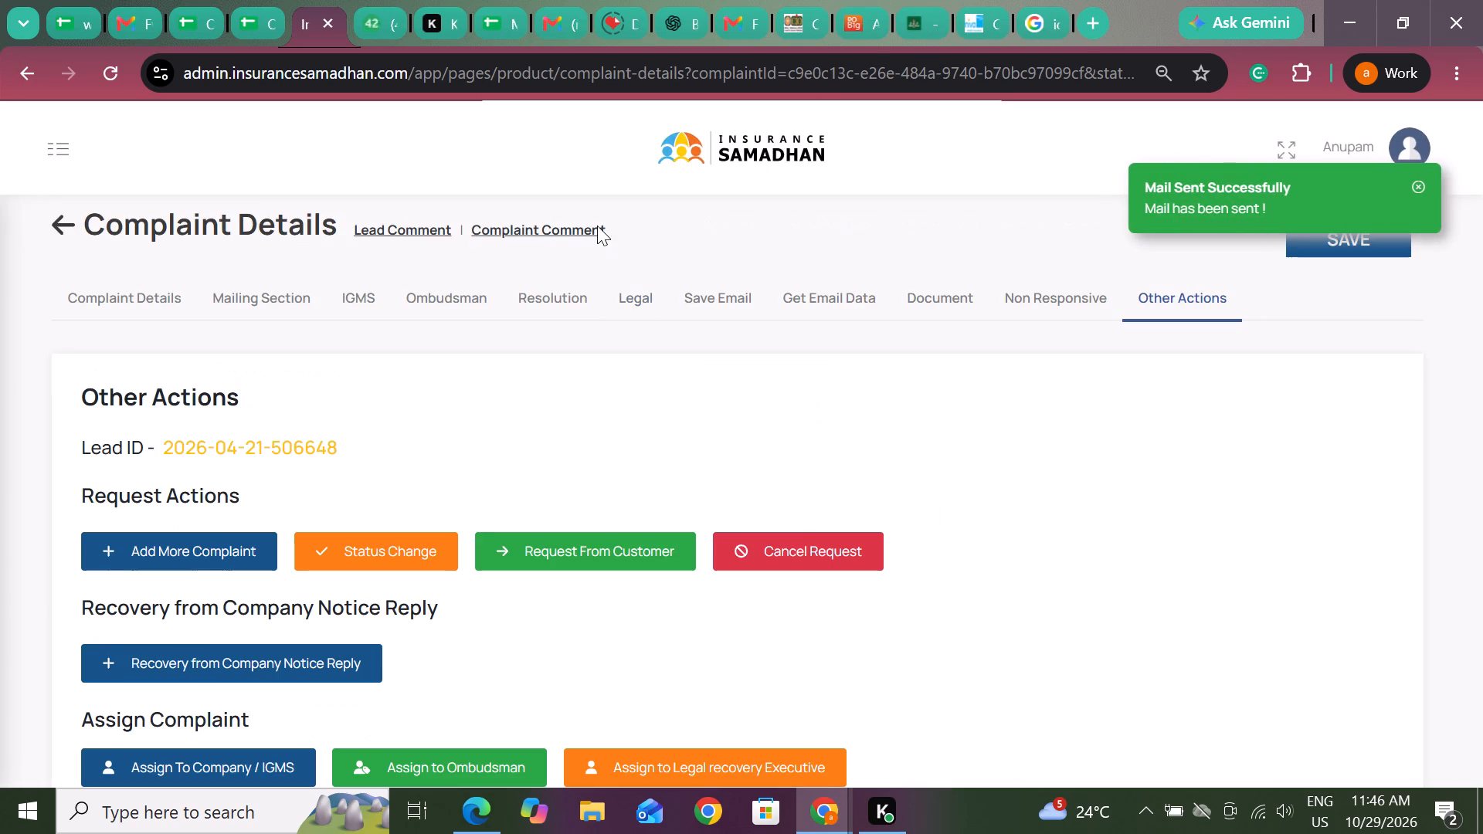
scroll(655, 604, down, 9)
click(833, 746)
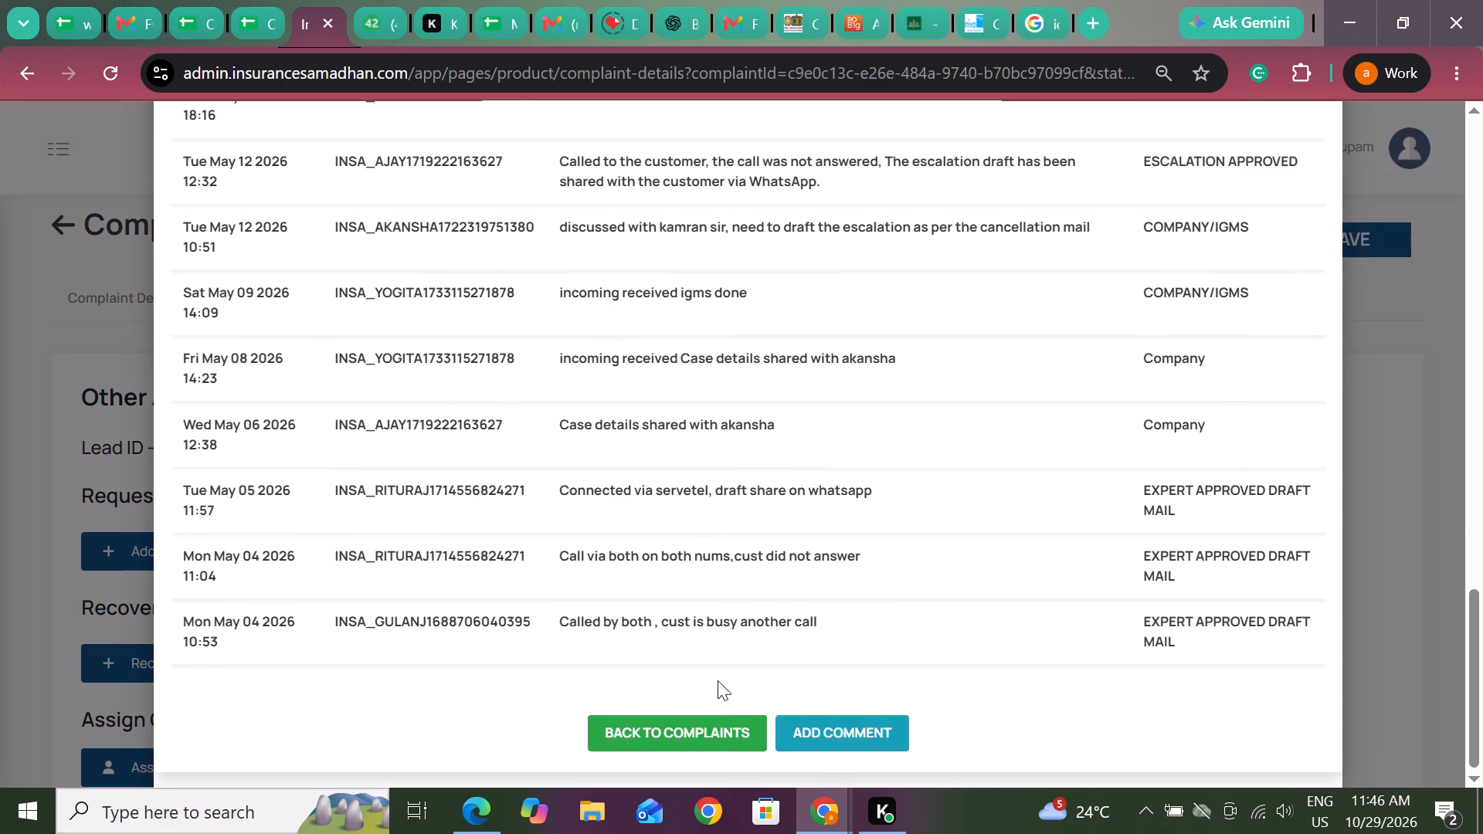
click(643, 558)
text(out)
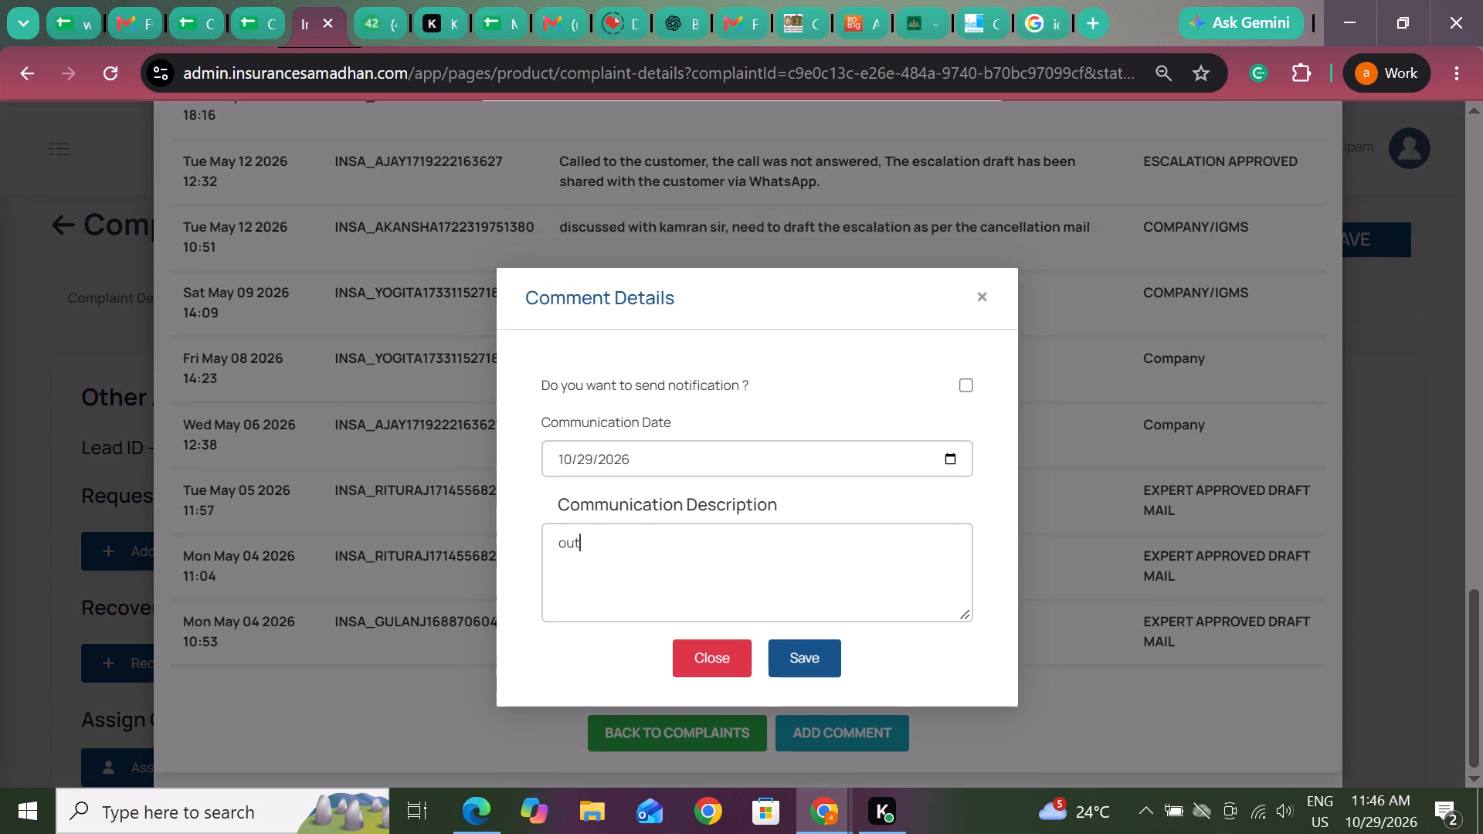
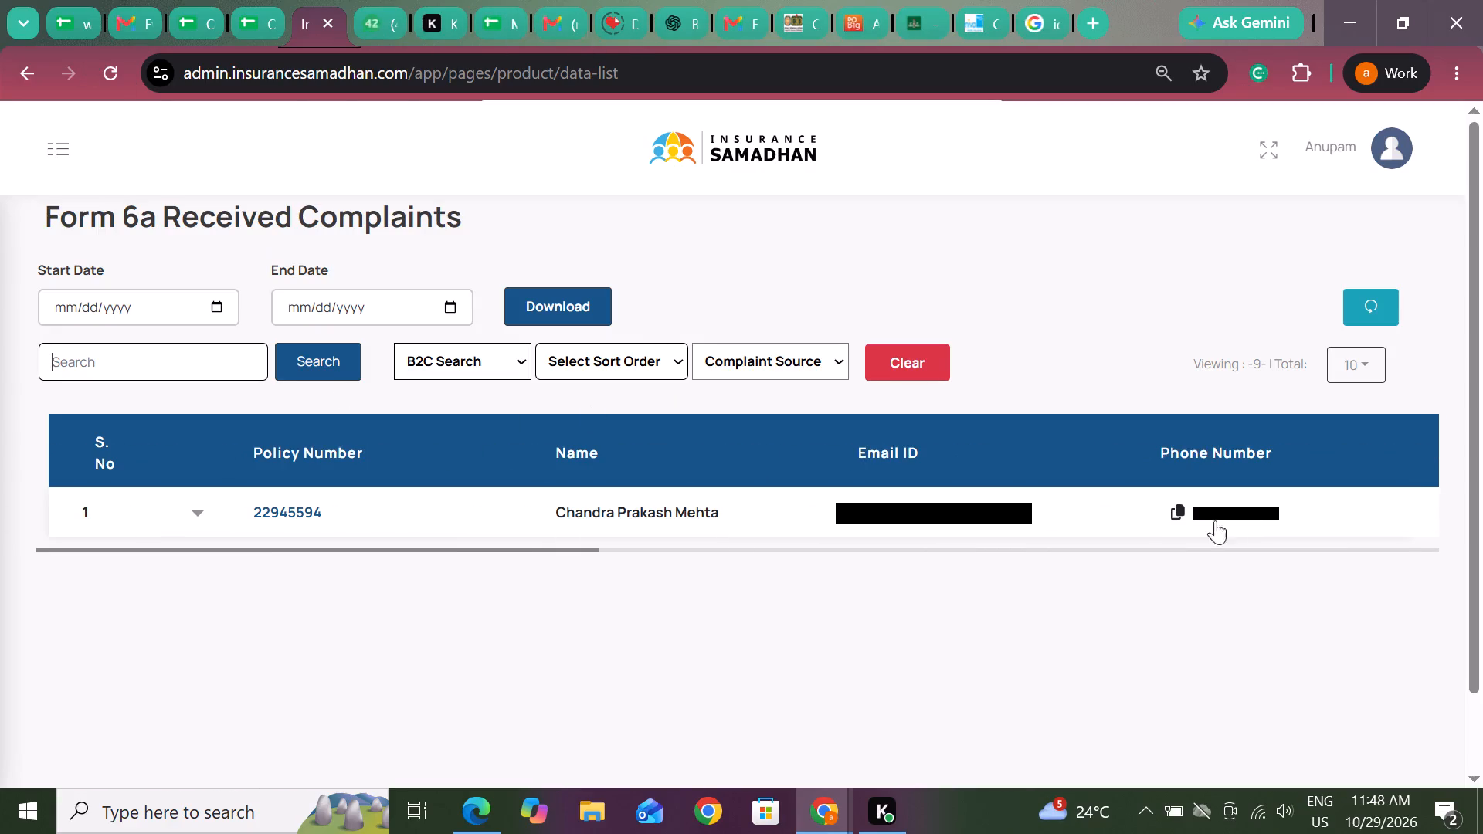
Review the complaint communication log of the searched policy's complaint and close it.
click(1138, 534)
click(1192, 577)
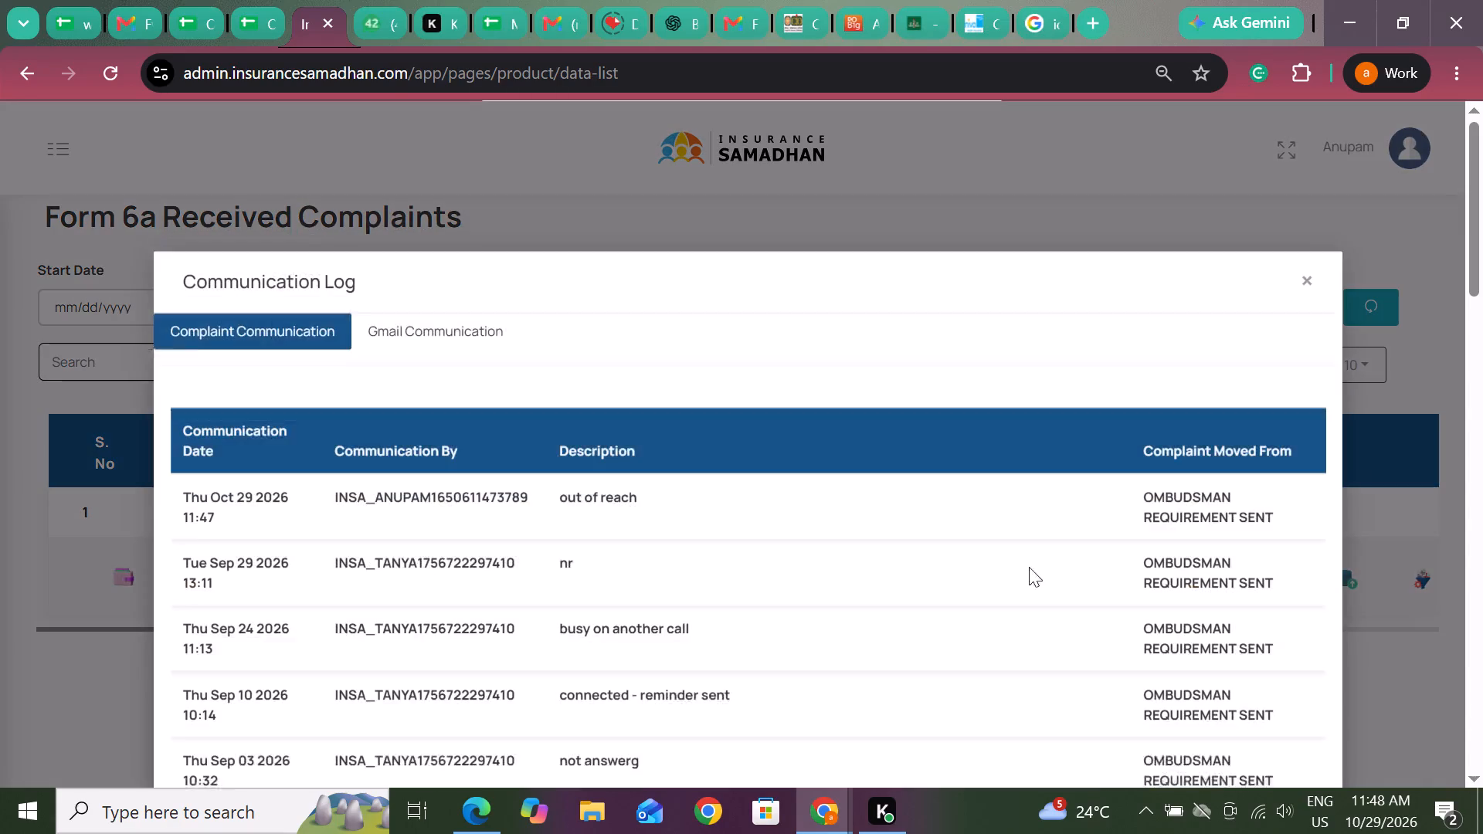
scroll(704, 560, up, 6)
click(555, 222)
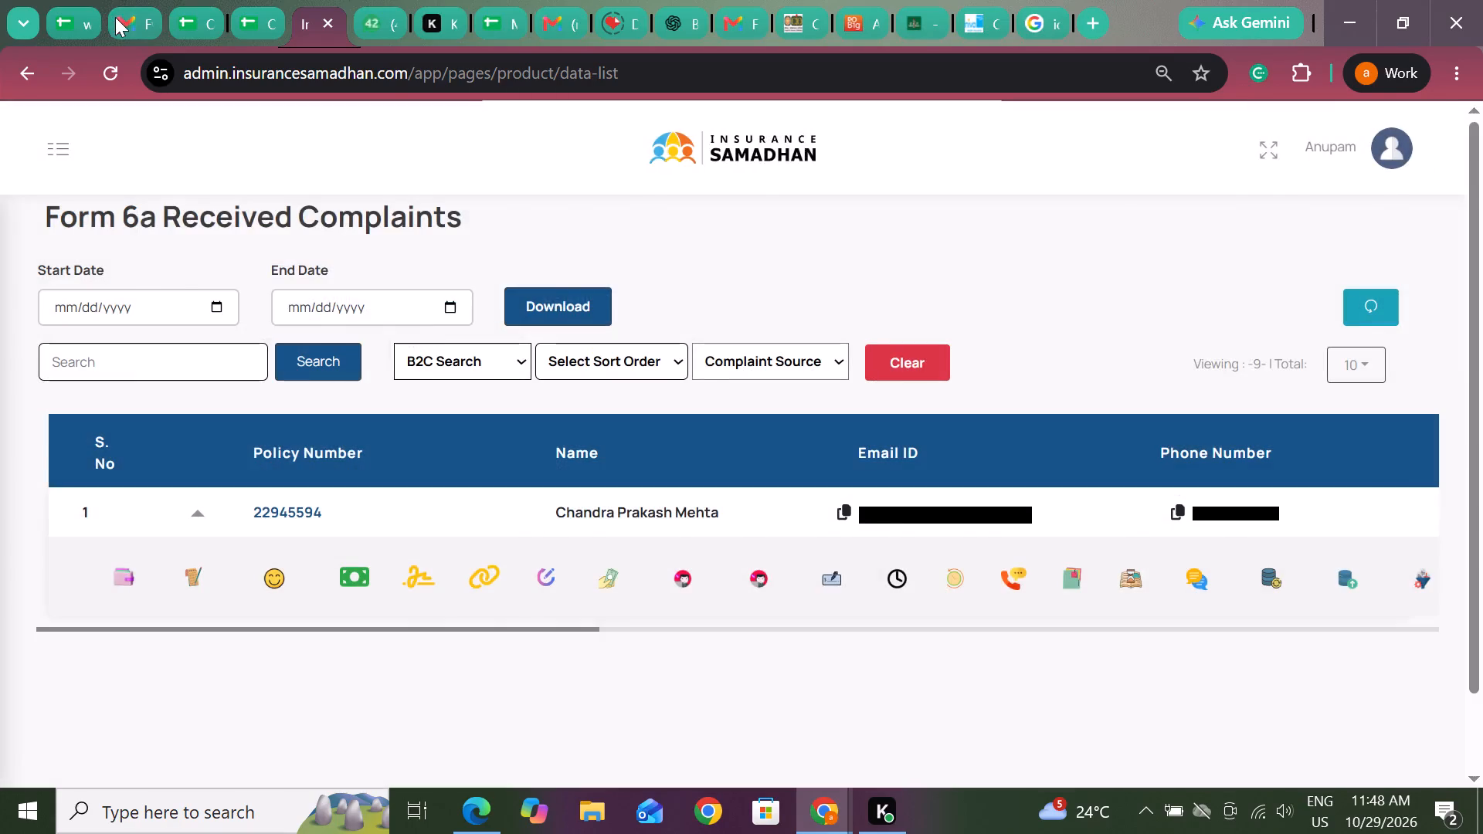
click(115, 22)
scroll(414, 463, down, 6)
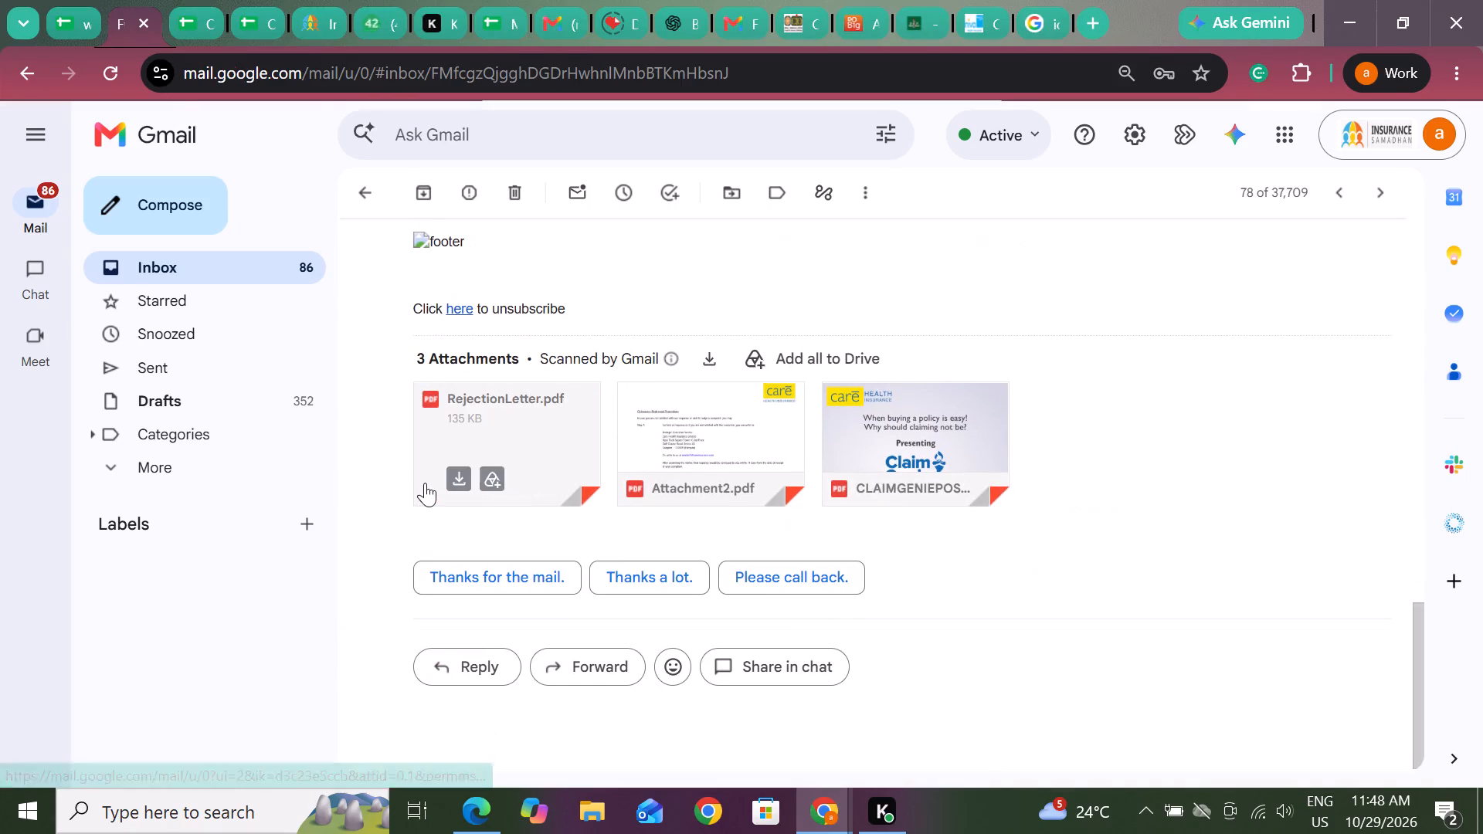
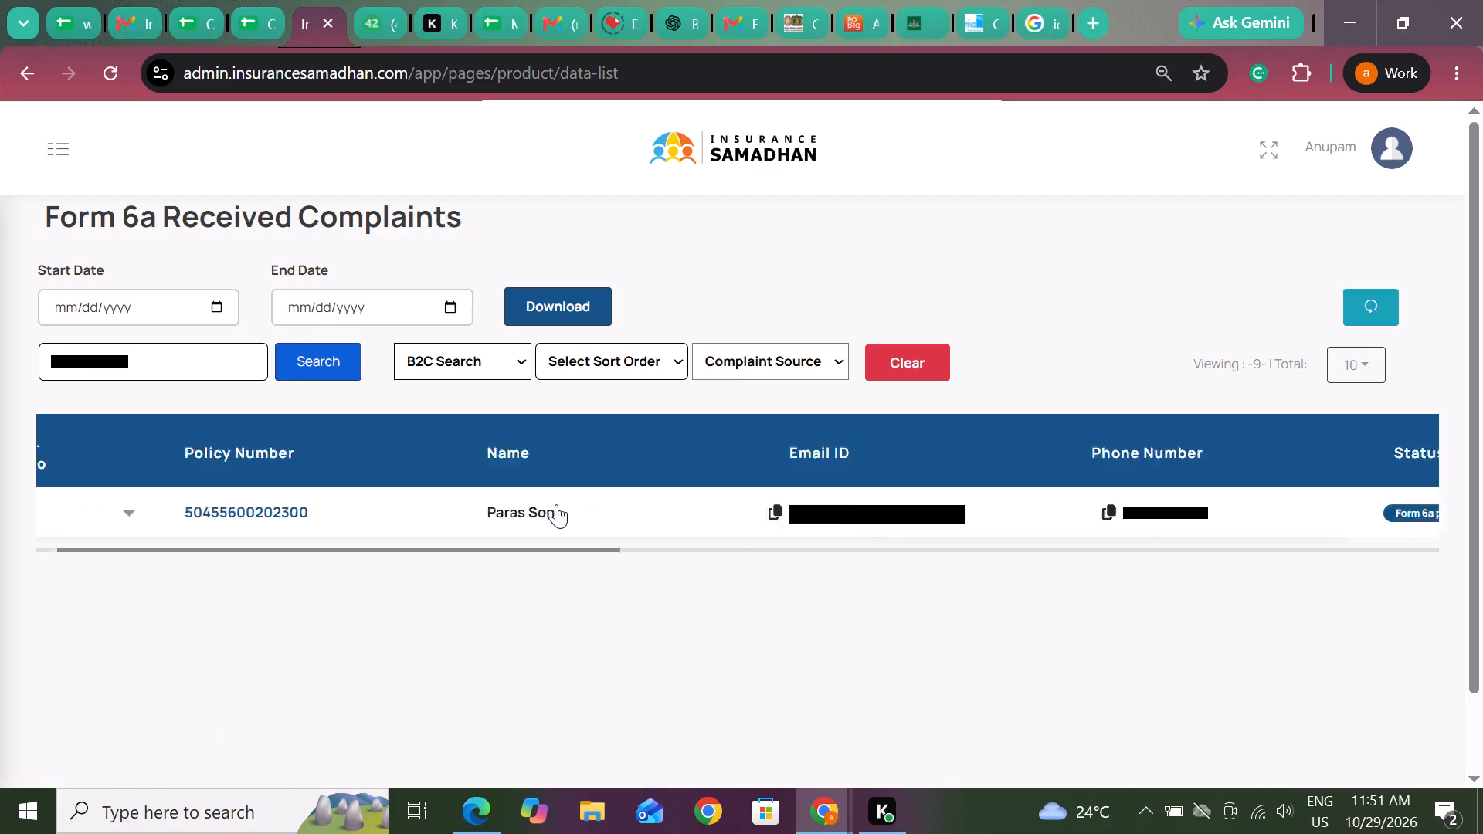
Open the searched complaint's record, review its Ombudsman section and Complaint Details form, and return to the complaints list.
scroll(556, 504, up, 1)
click(307, 507)
scroll(542, 459, down, 3)
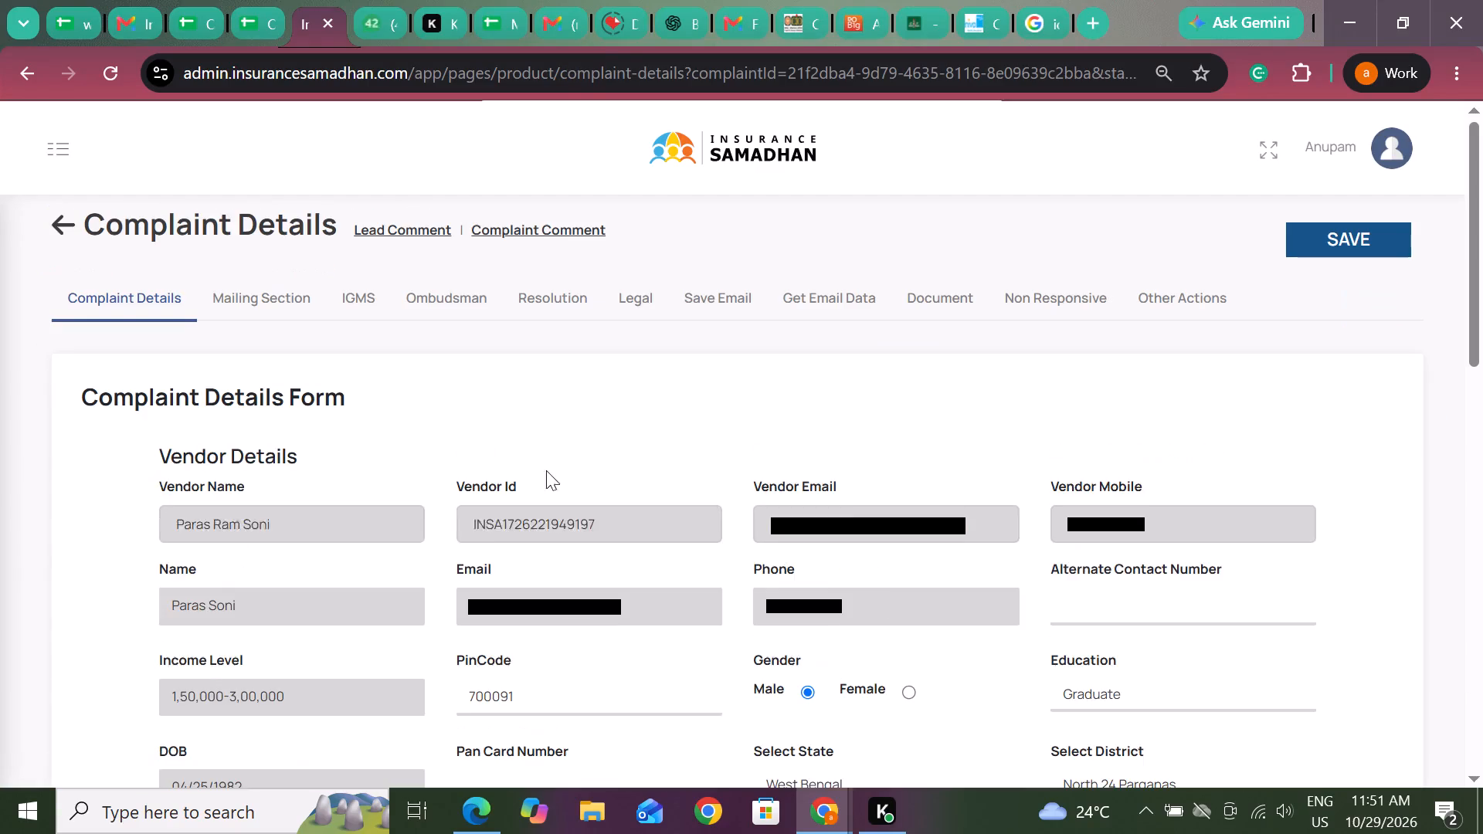
scroll(546, 470, down, 2)
scroll(471, 406, up, 4)
click(416, 315)
scroll(528, 368, down, 6)
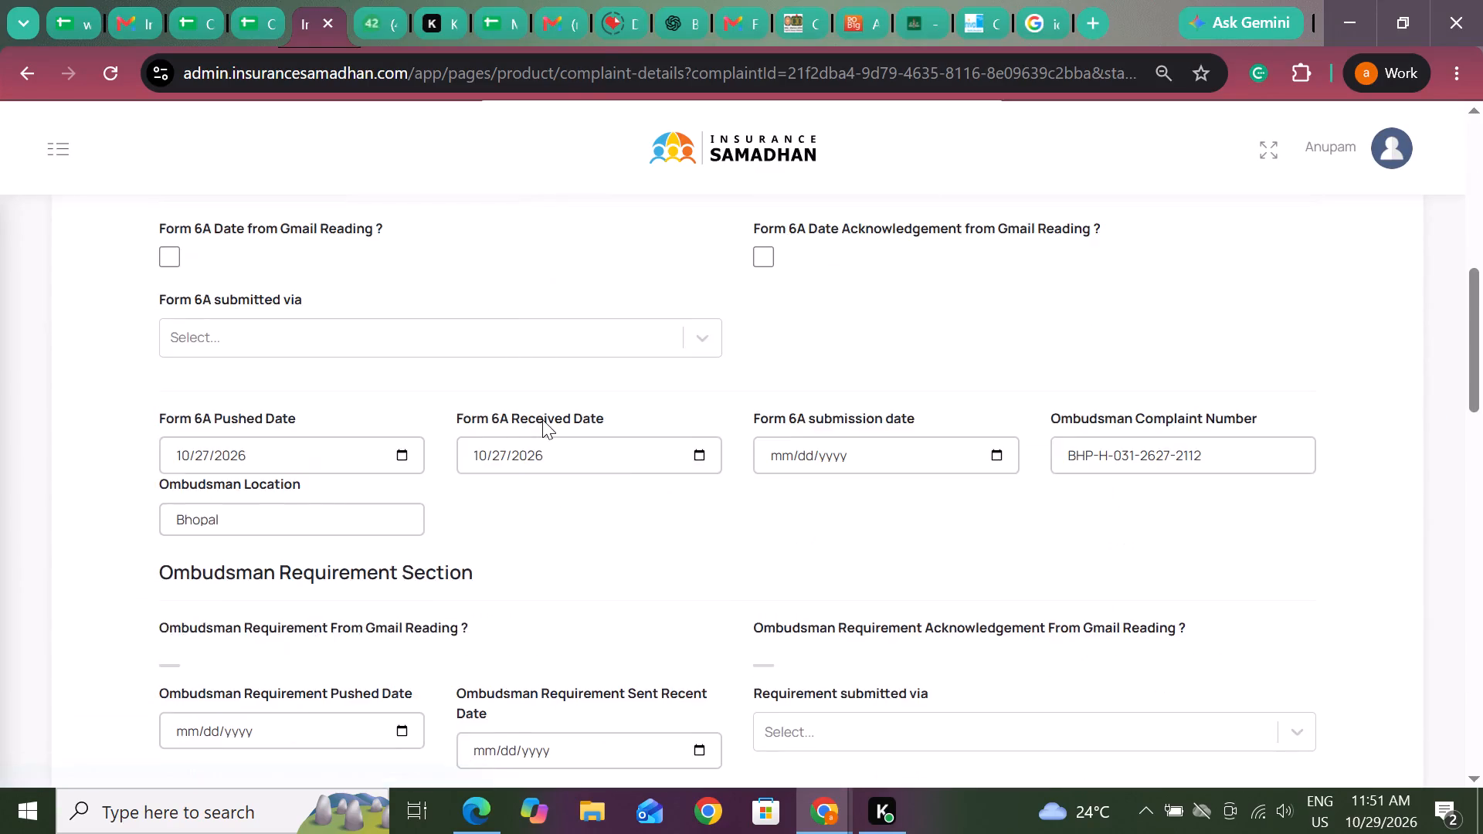
scroll(541, 423, up, 6)
click(165, 304)
scroll(500, 429, down, 4)
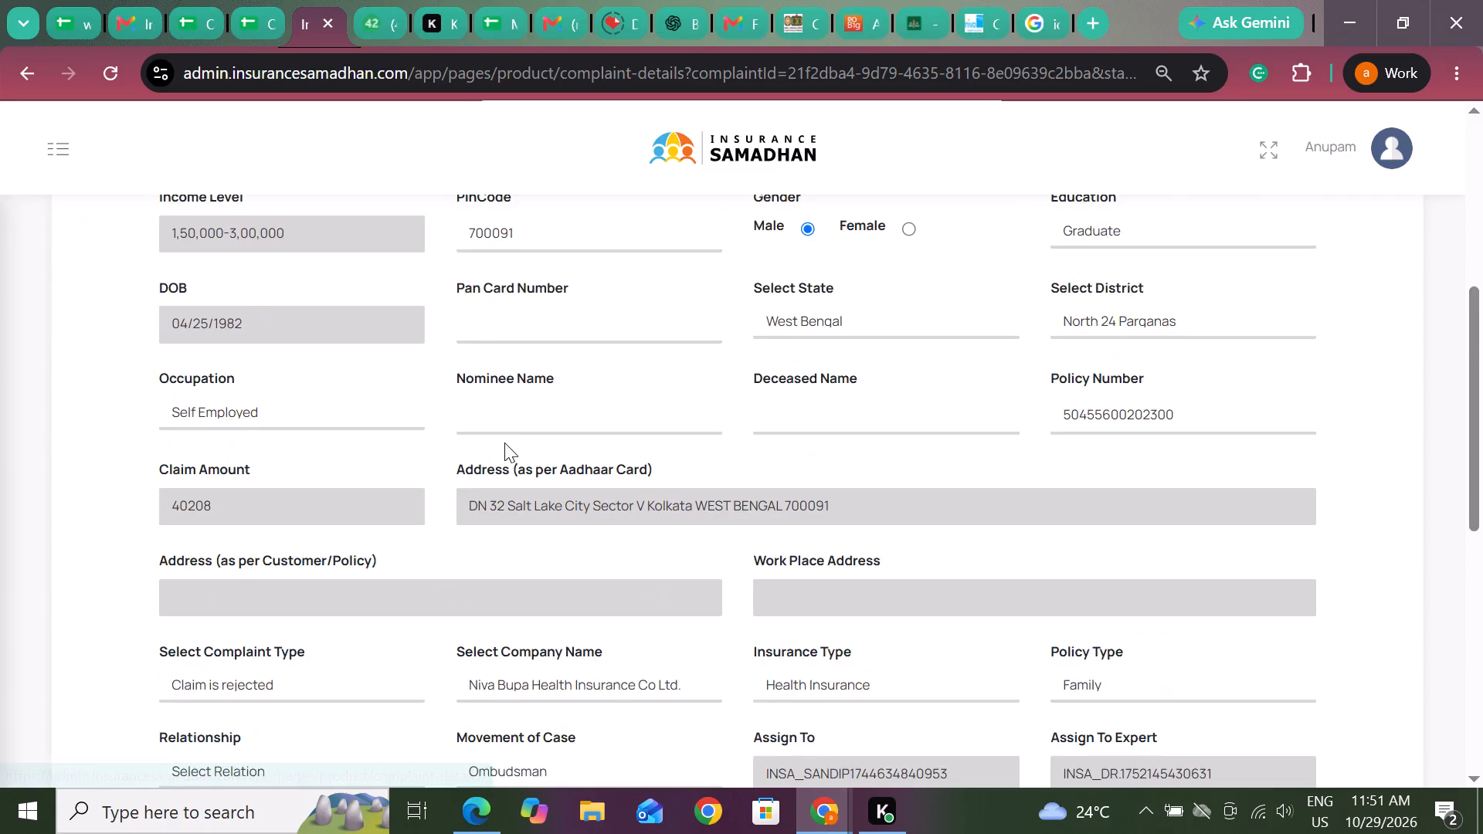
scroll(504, 444, down, 3)
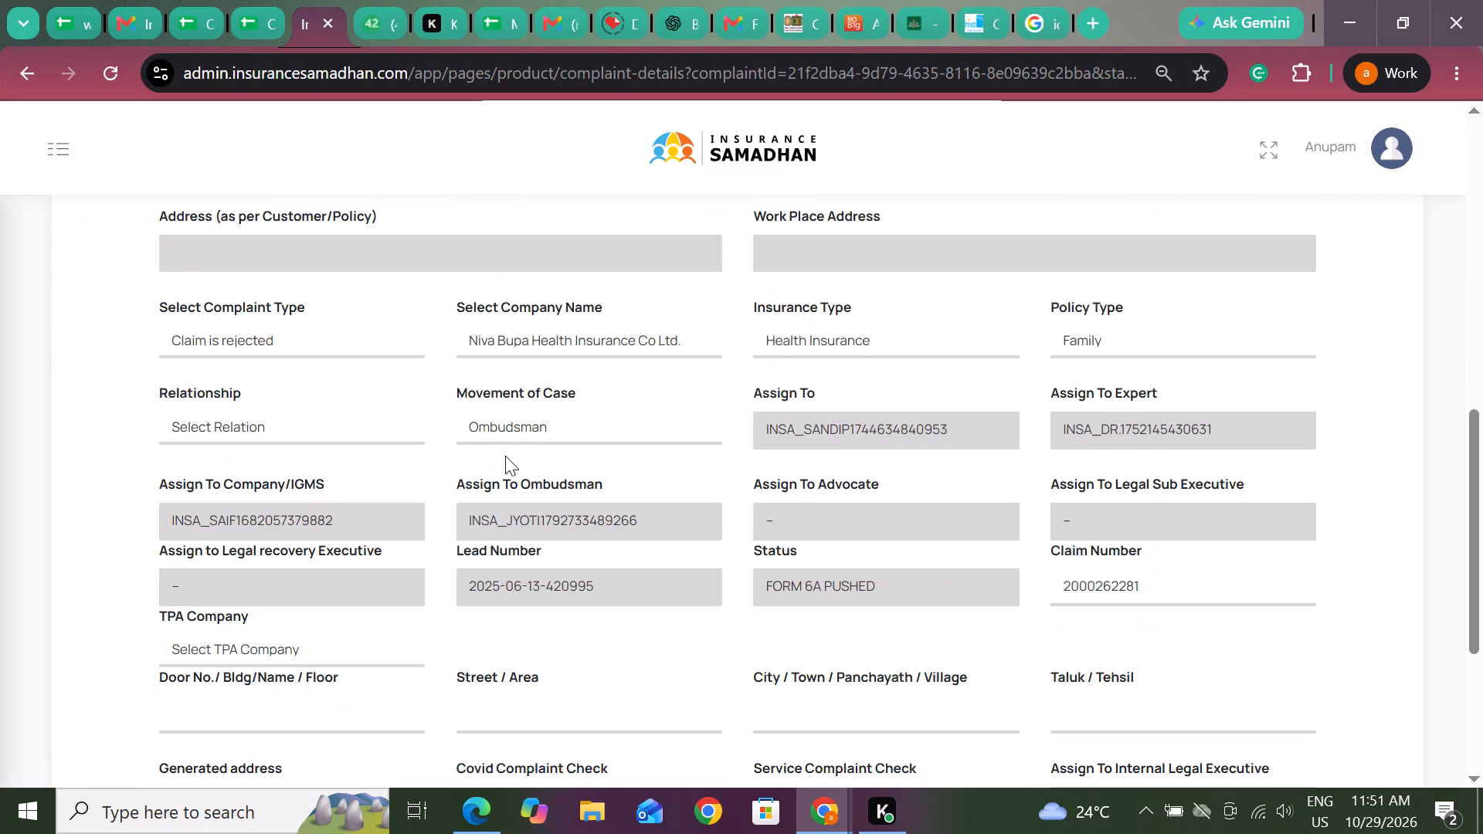
scroll(505, 457, up, 5)
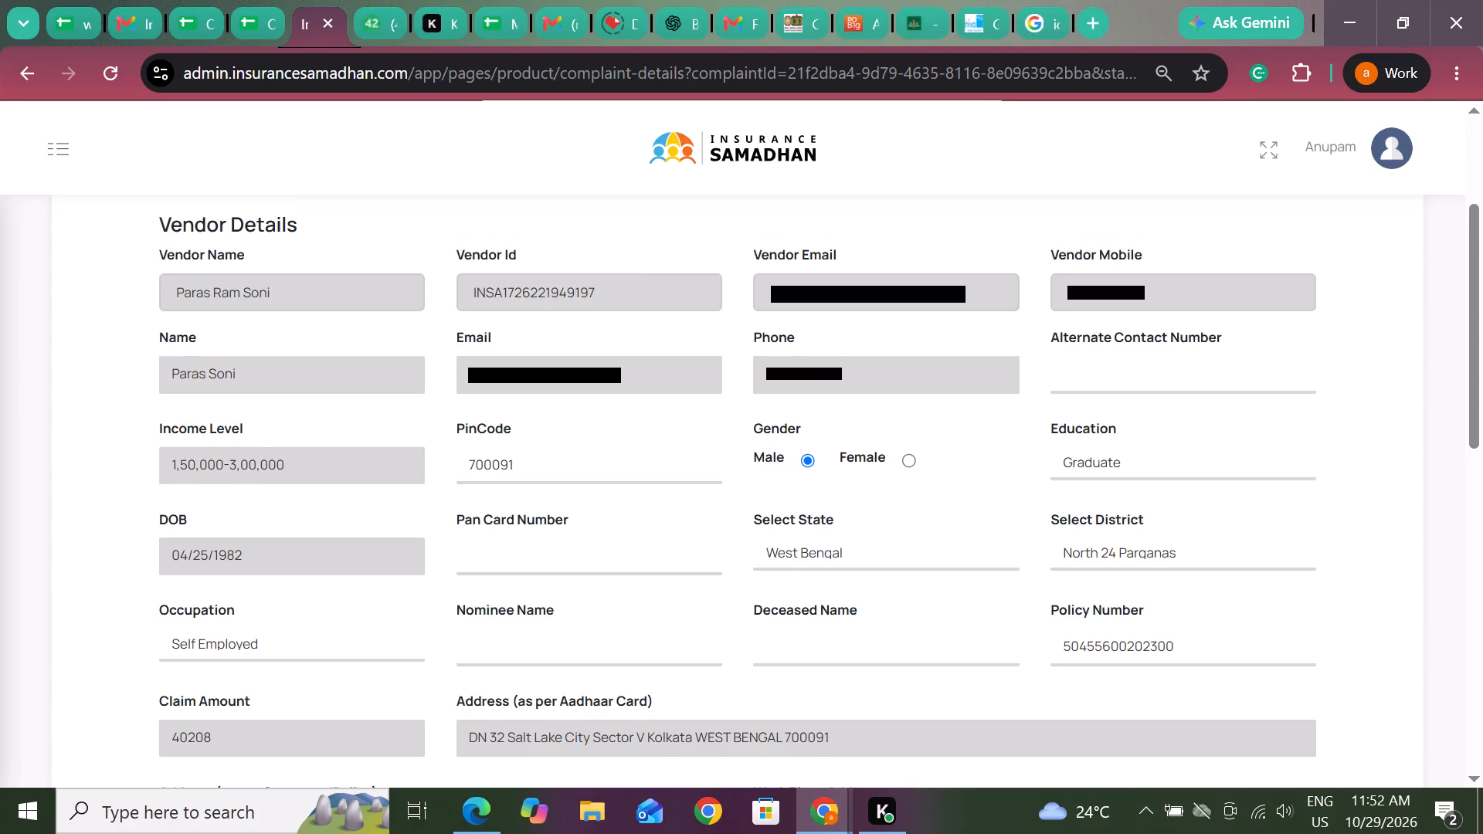
scroll(608, 416, up, 7)
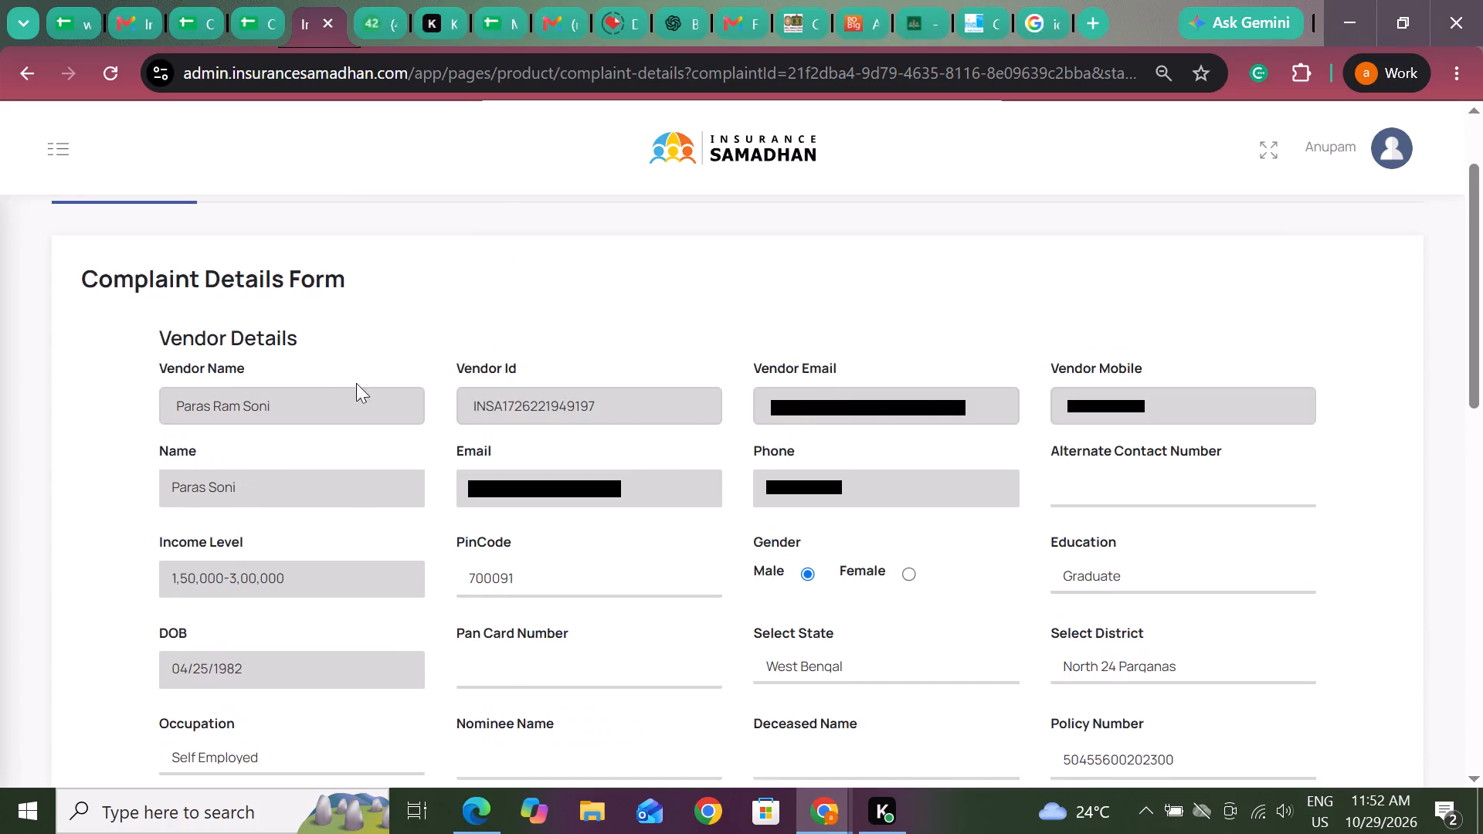
click(59, 223)
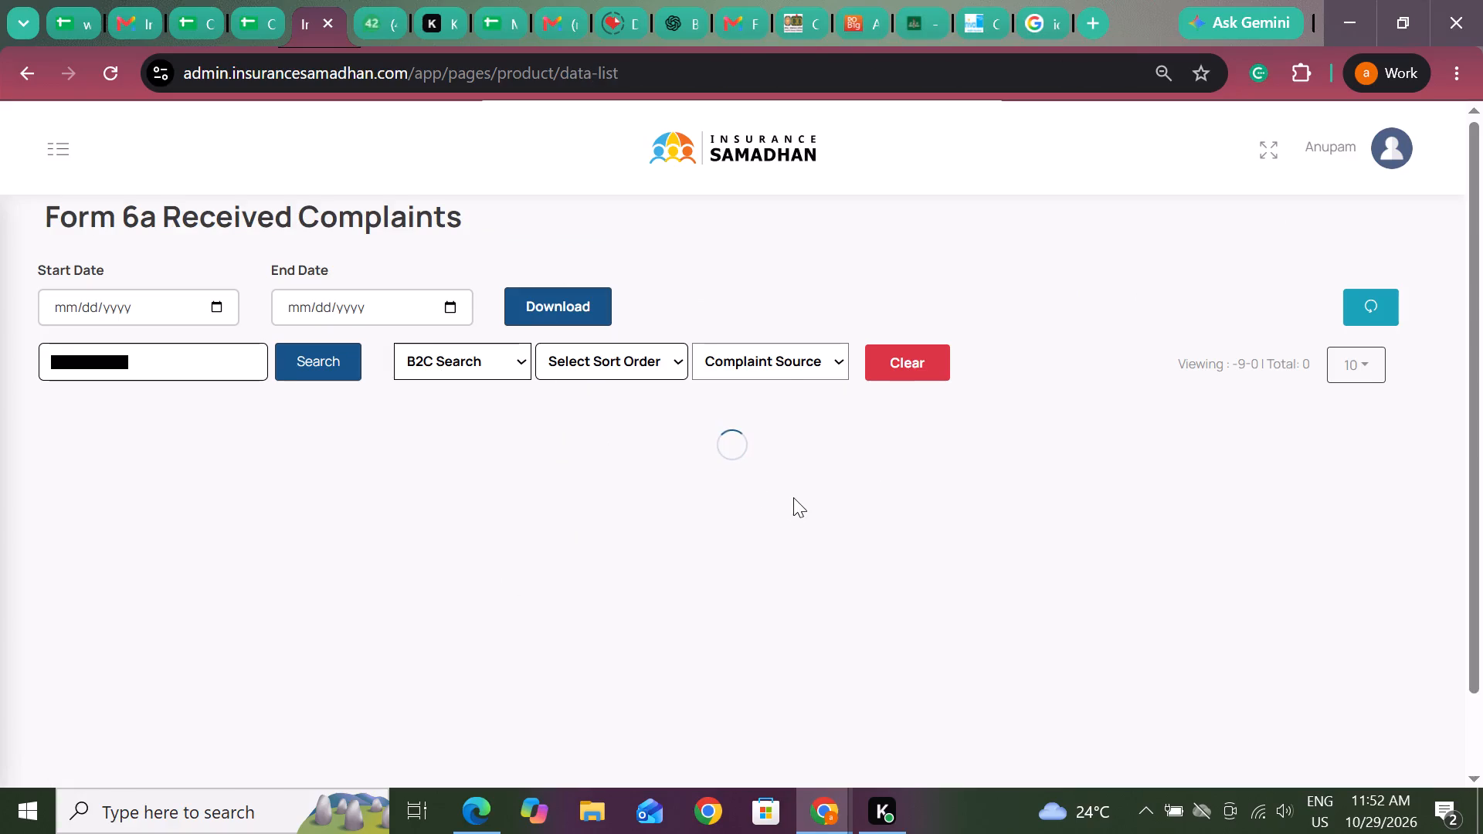
Reopen the searched complaint's record and examine its vendor details and uploaded documents.
scroll(823, 502, up, 1)
click(339, 493)
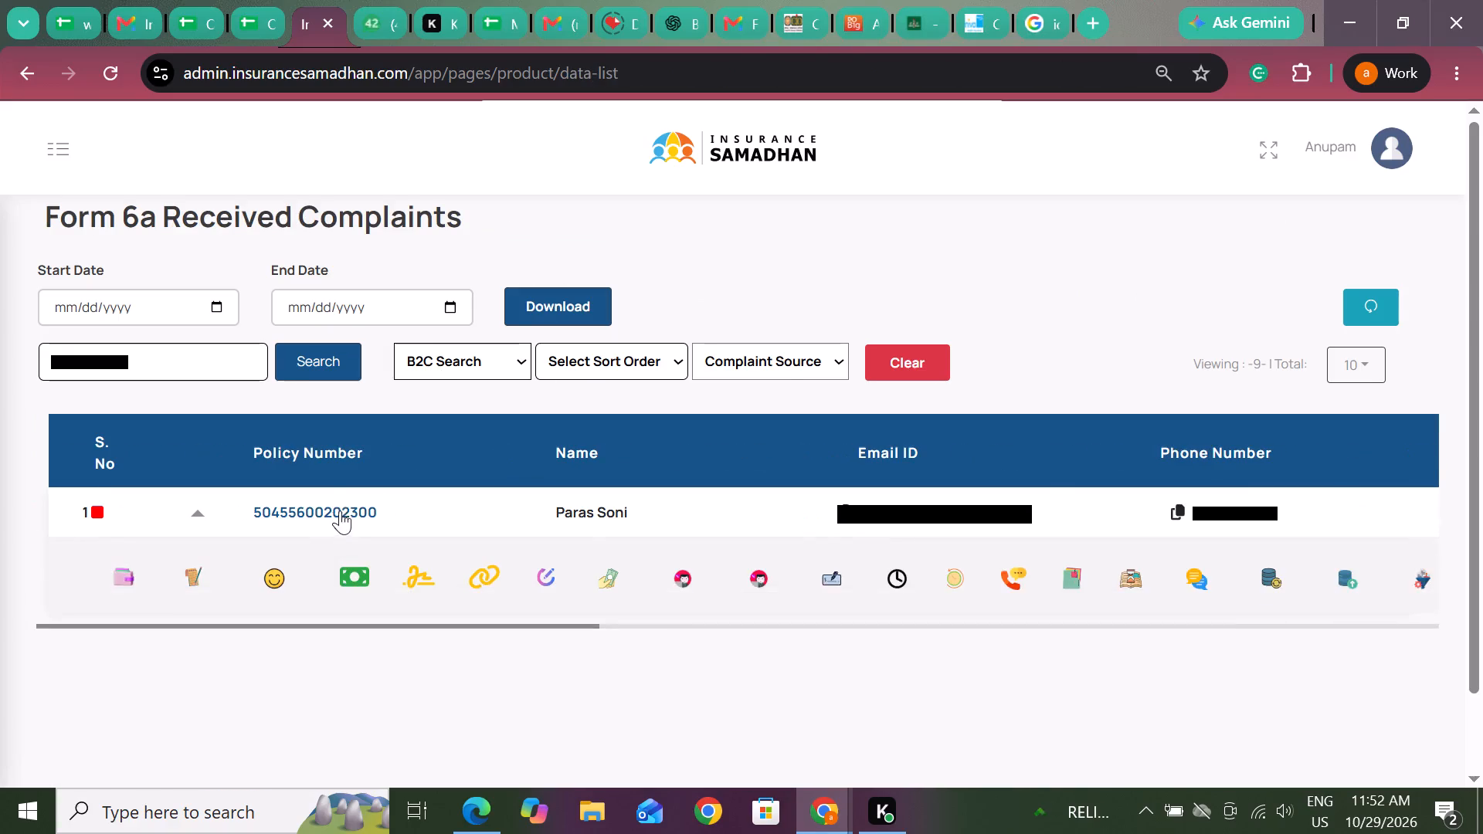
click(340, 512)
scroll(728, 347, down, 5)
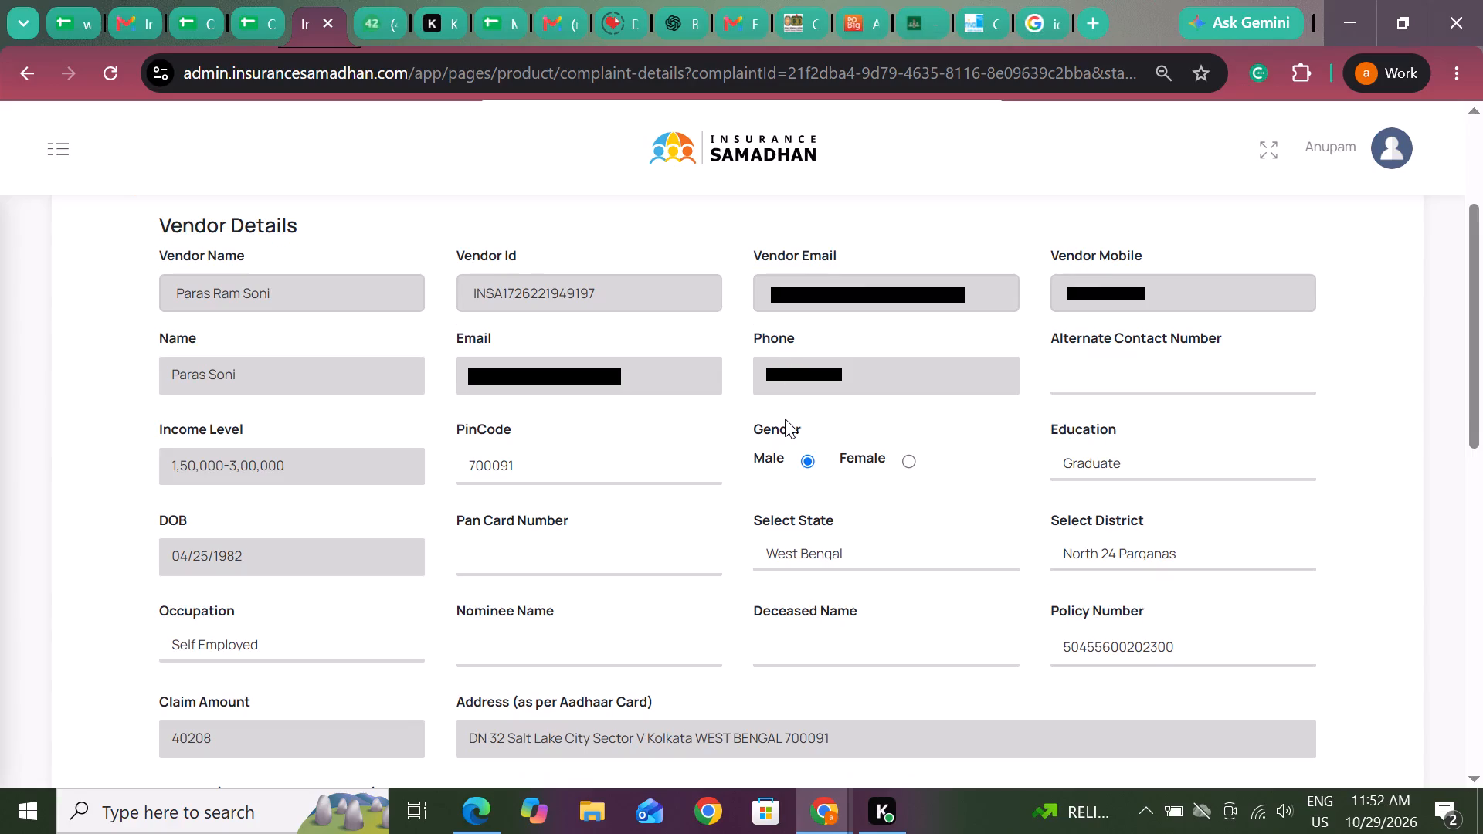
scroll(617, 397, up, 8)
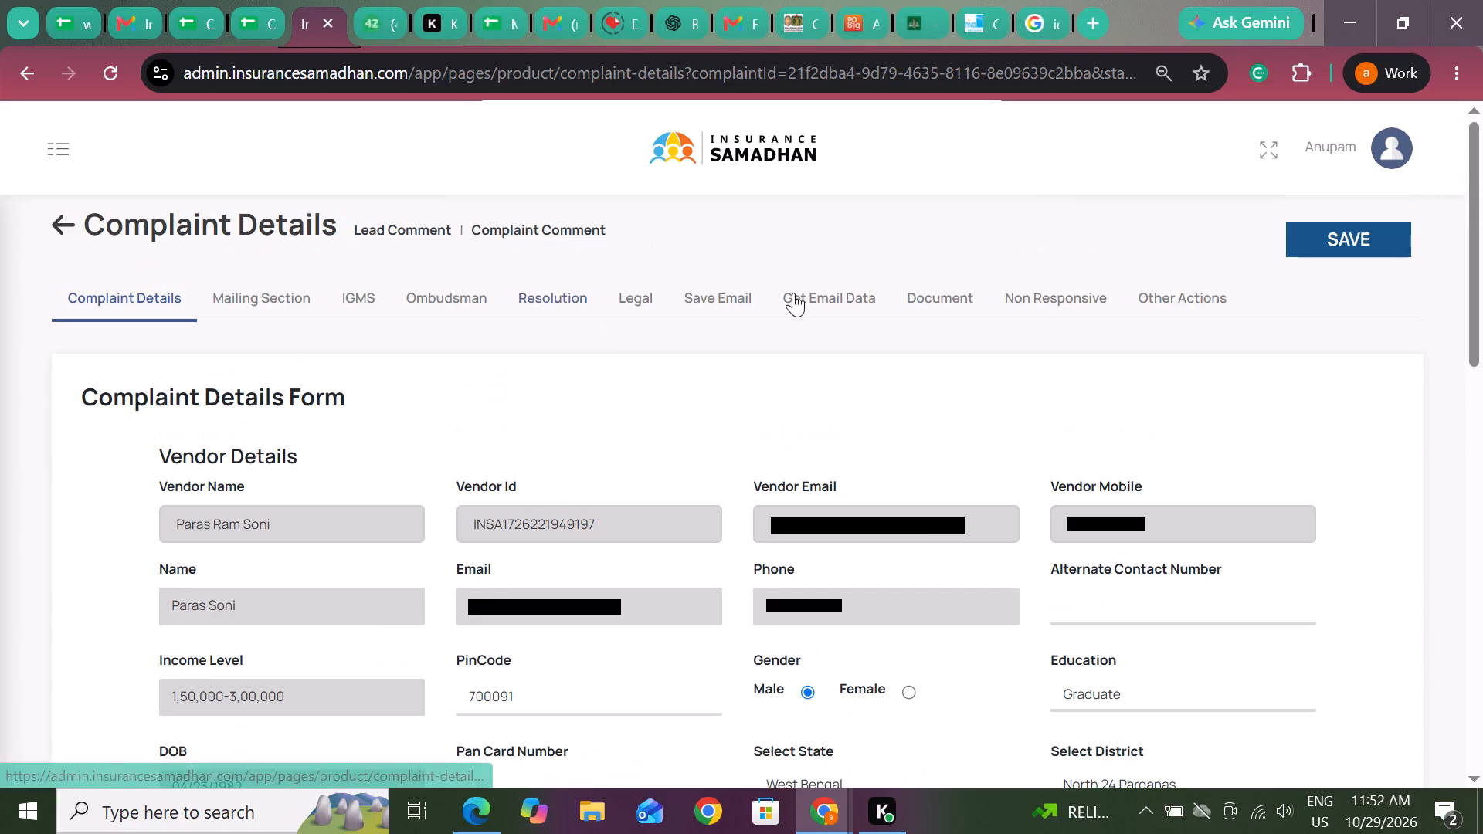
click(946, 298)
scroll(323, 348, down, 3)
scroll(219, 414, up, 7)
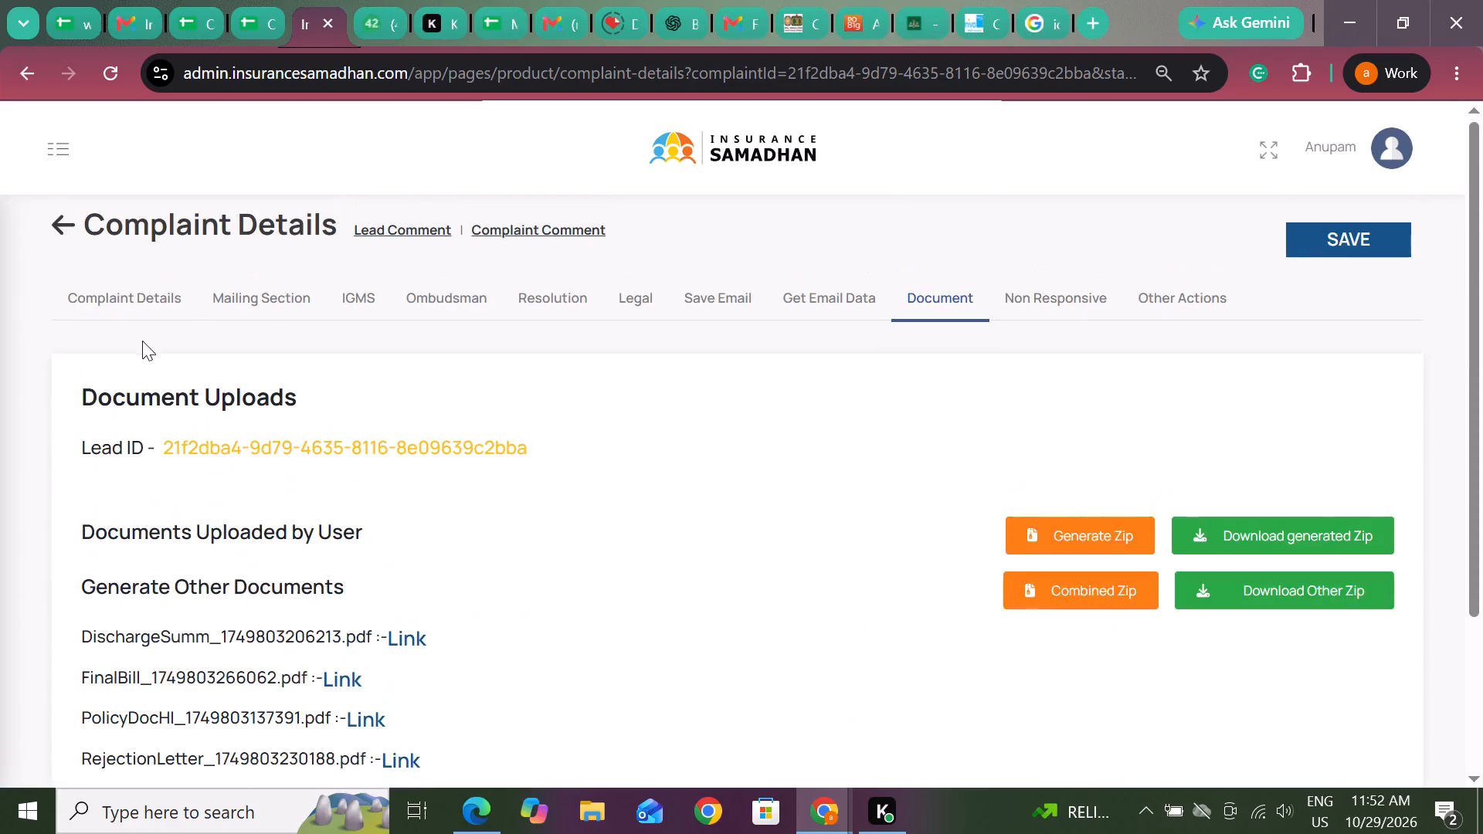
Review the Complaint Details form and the Form 6A dates in the Ombudsman section, and return to the complaints list.
click(142, 296)
scroll(699, 359, down, 4)
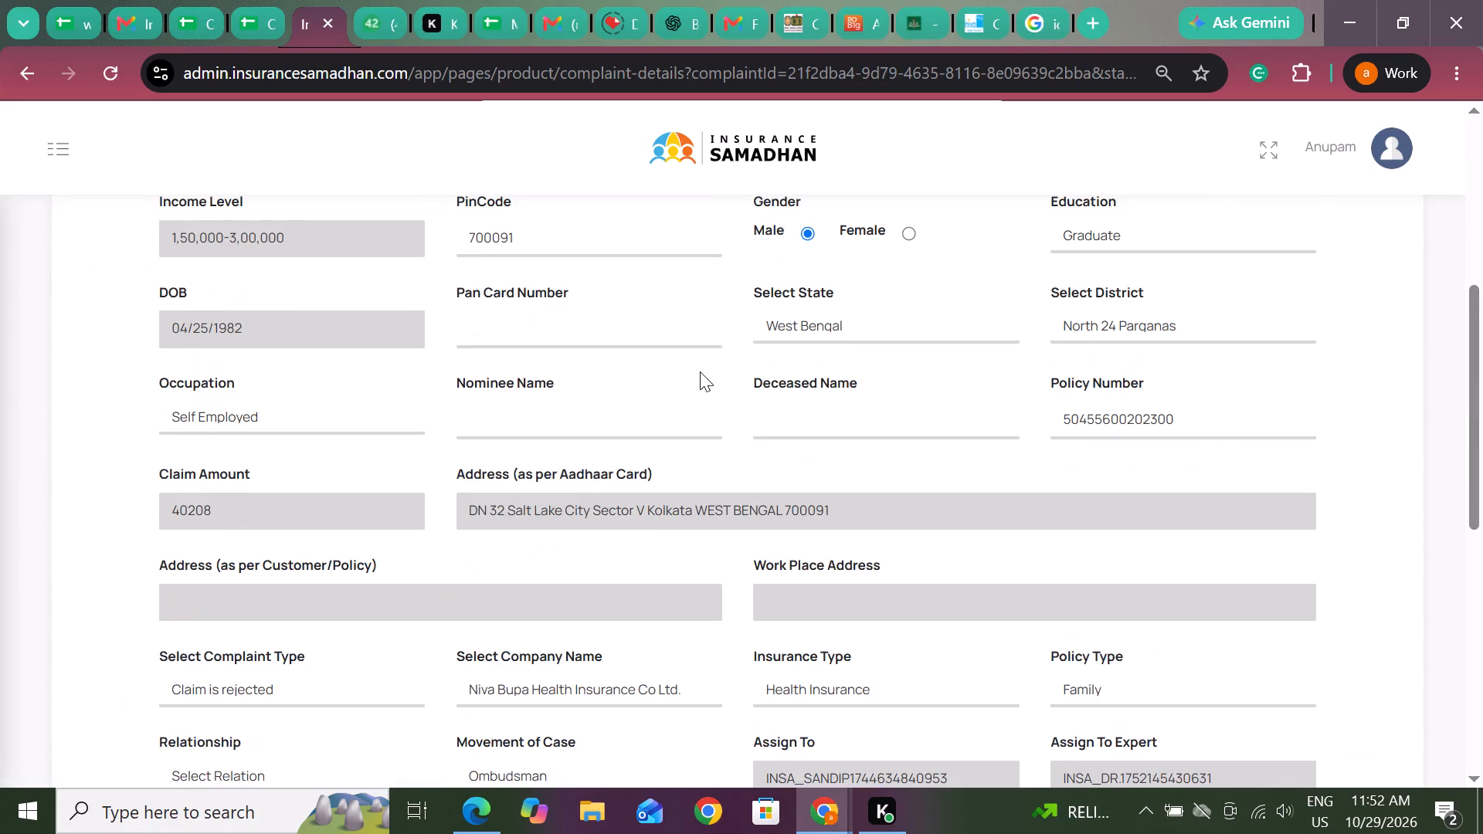
scroll(700, 371, down, 6)
scroll(698, 410, up, 6)
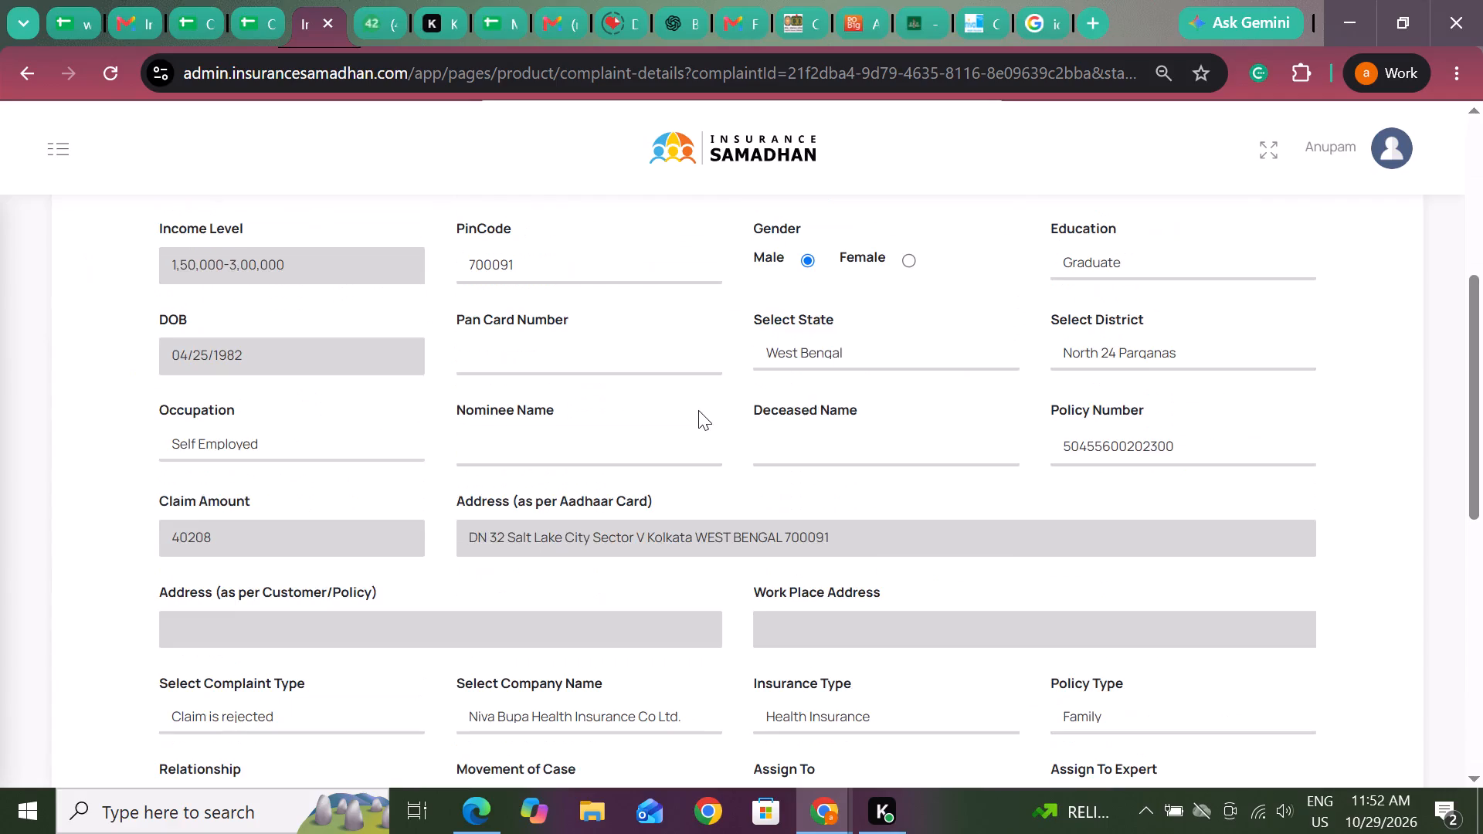
scroll(698, 410, up, 7)
click(479, 296)
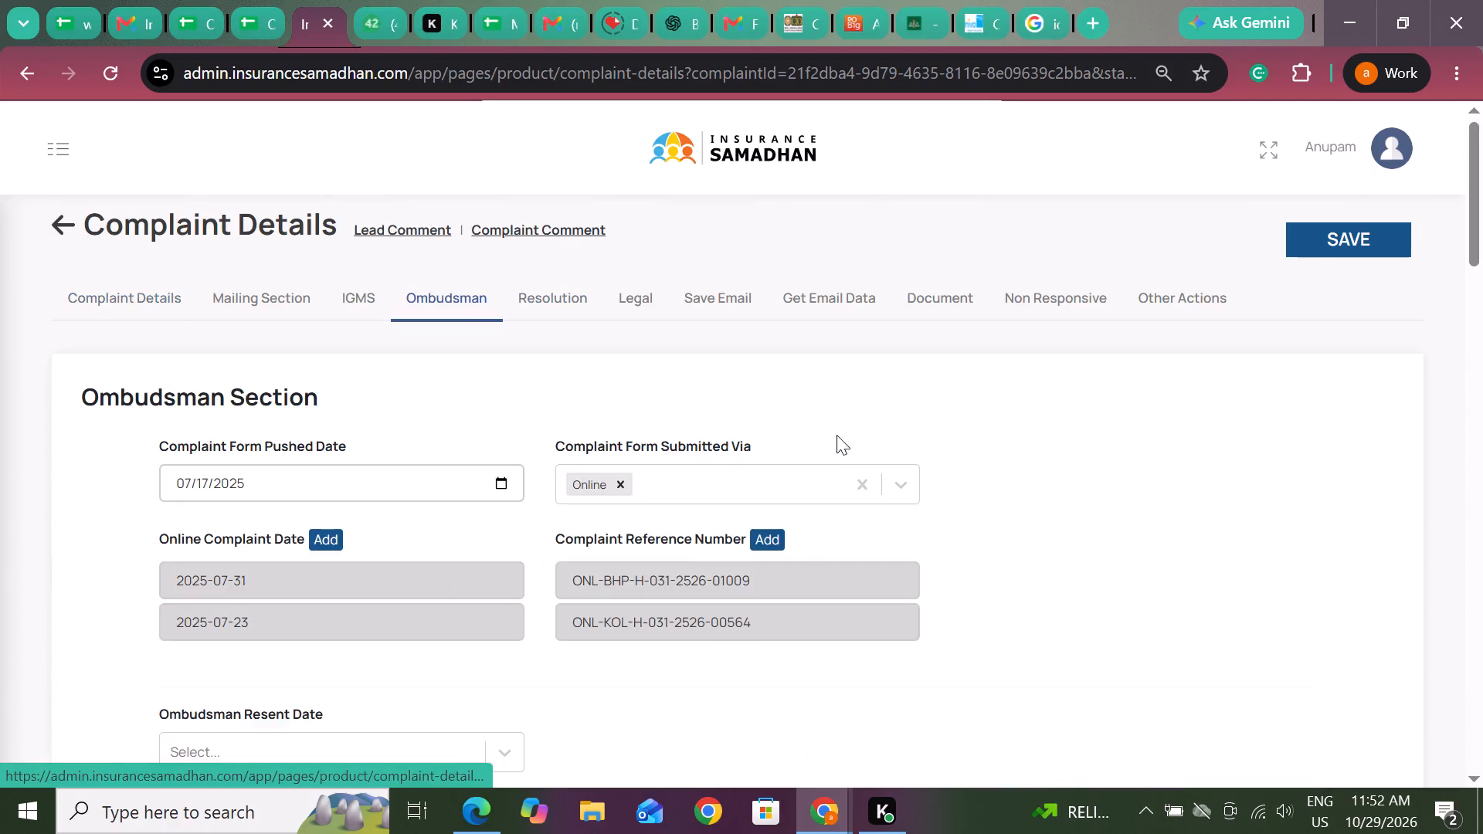
scroll(839, 432, down, 7)
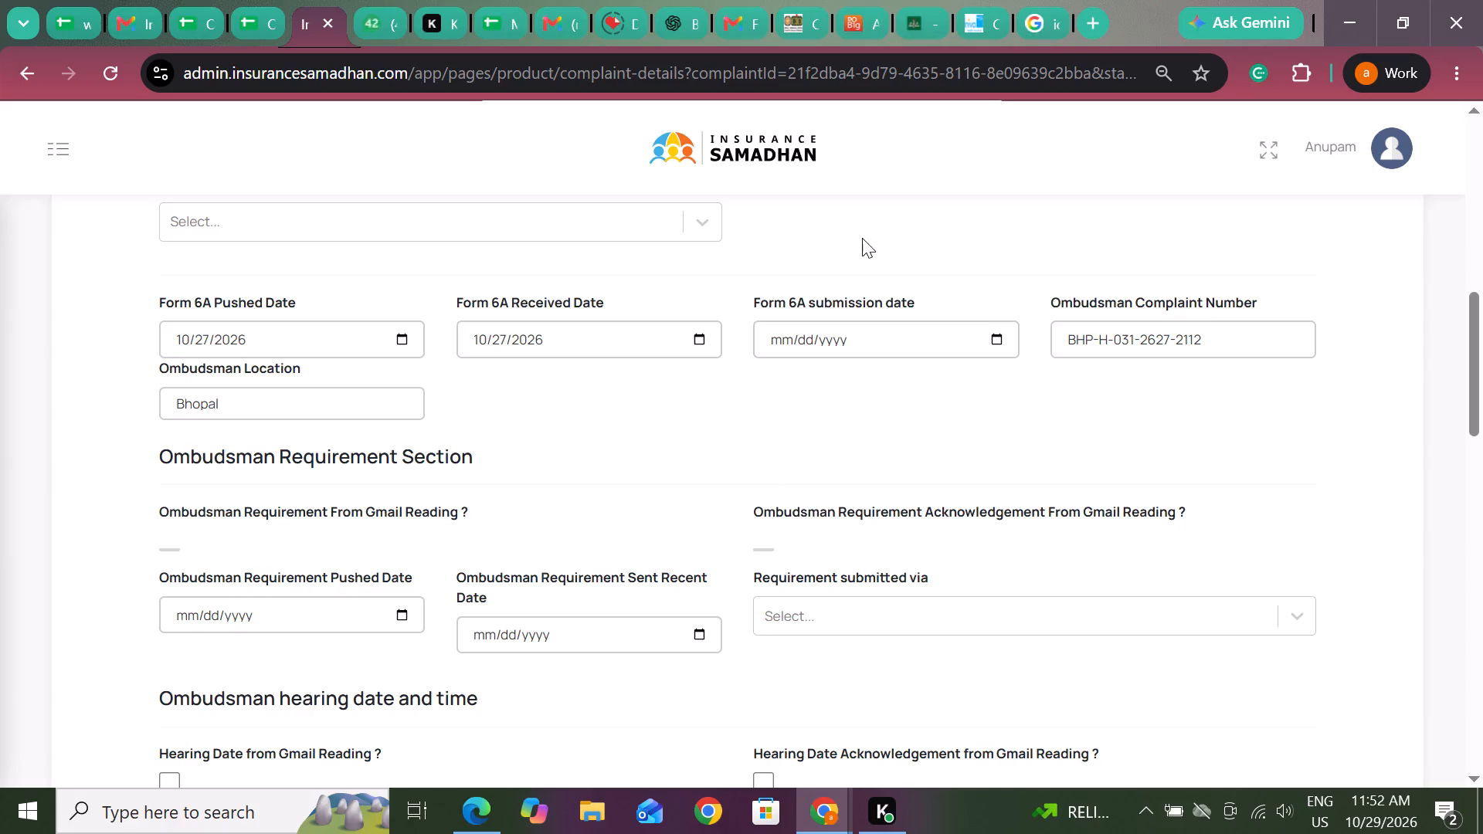
scroll(451, 365, up, 7)
click(56, 219)
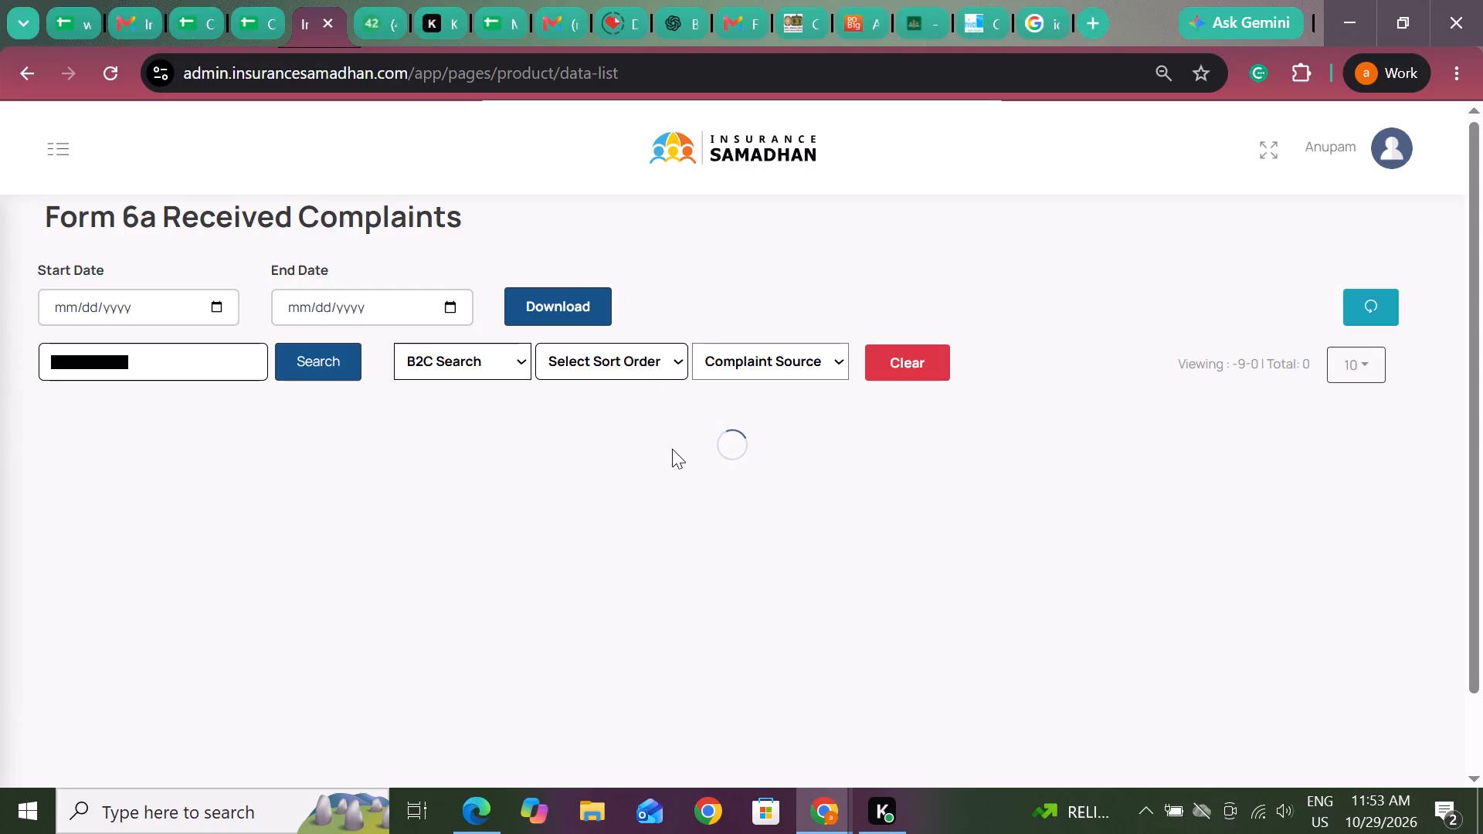
scroll(763, 521, left, 3)
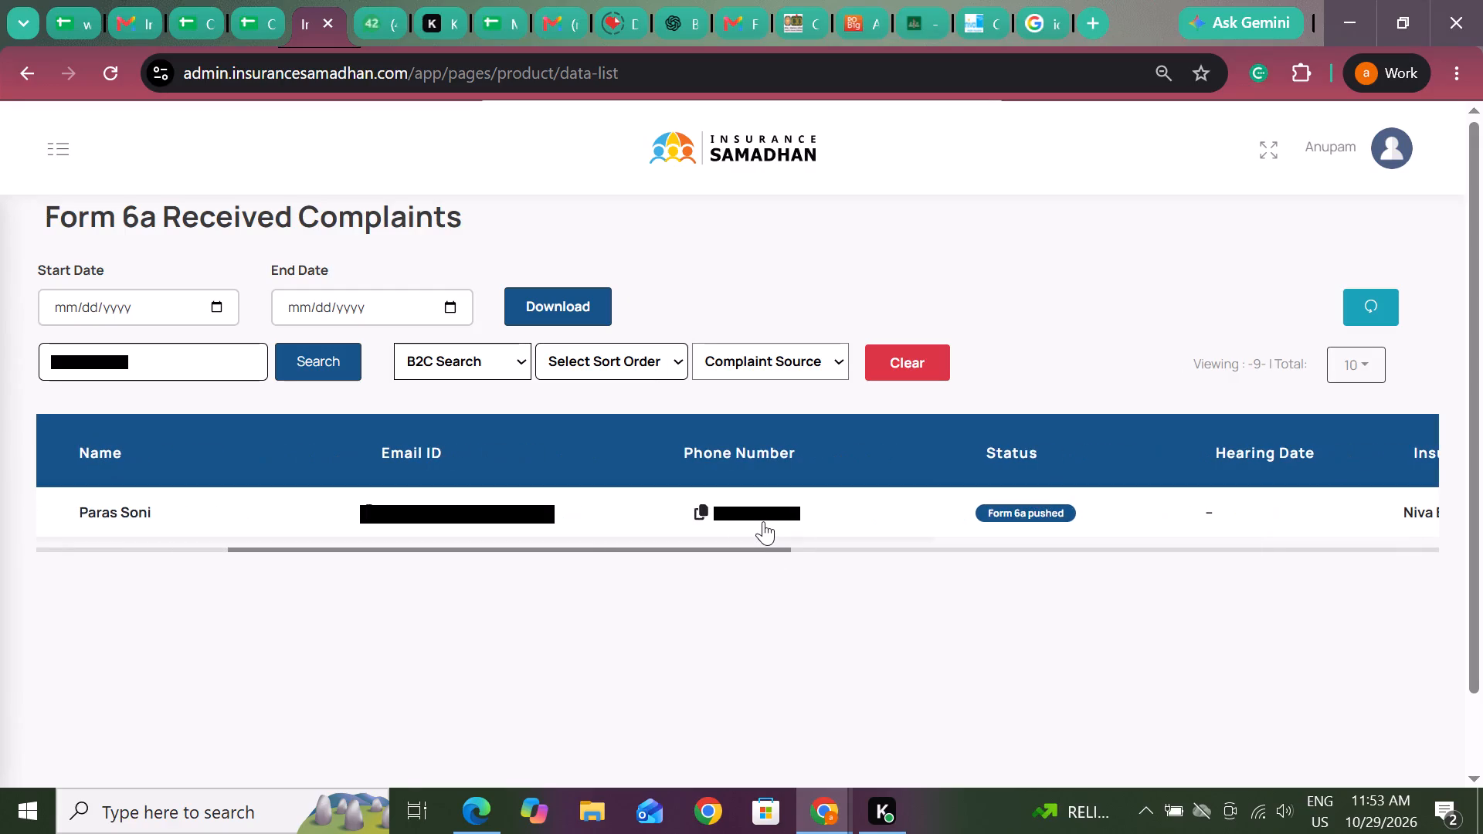
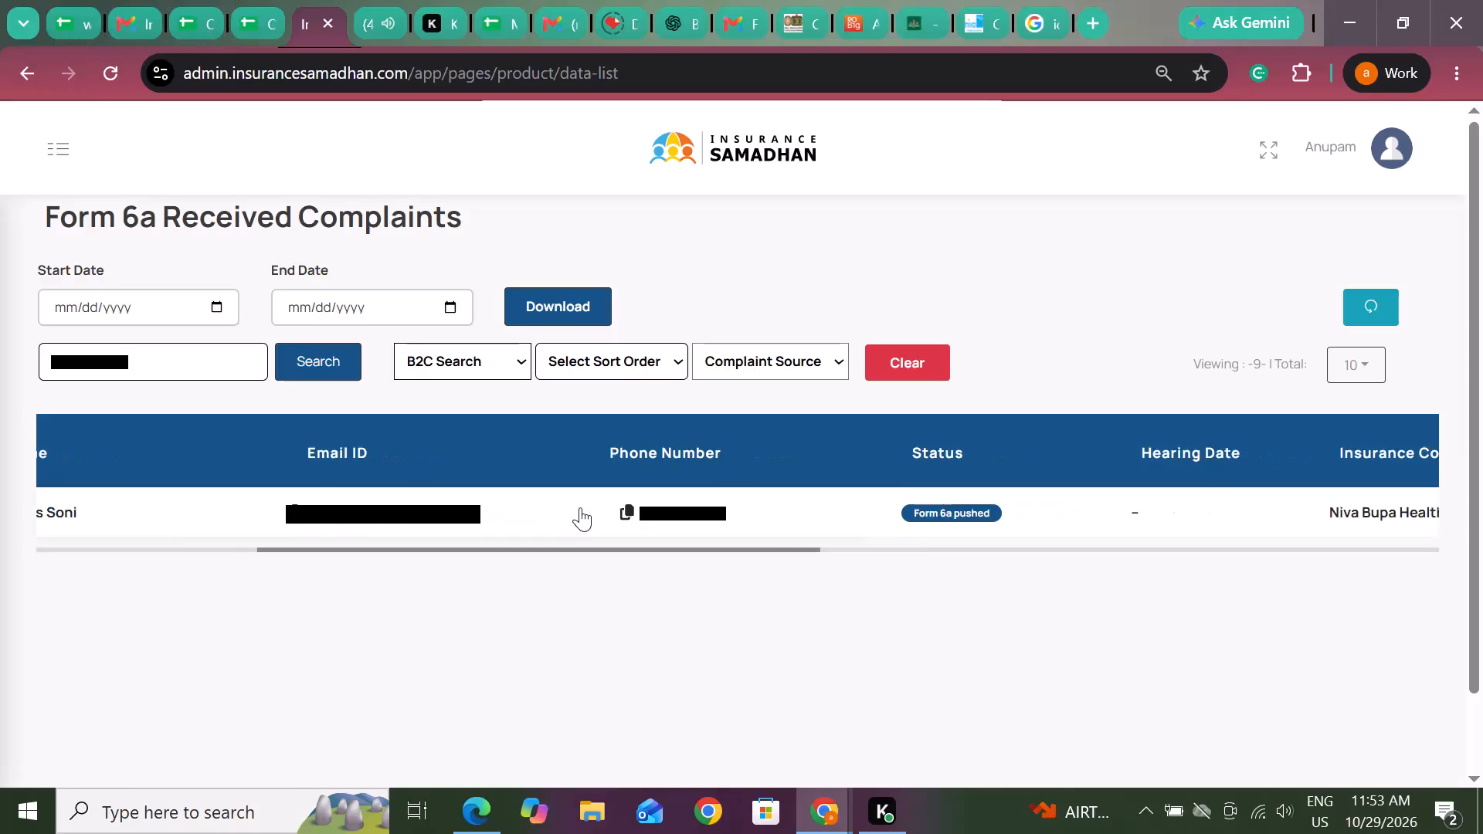
Reopen the searched Niva Bupa health complaint's record and examine the documents uploaded for it.
scroll(615, 507, left, 10)
scroll(615, 507, right, 1)
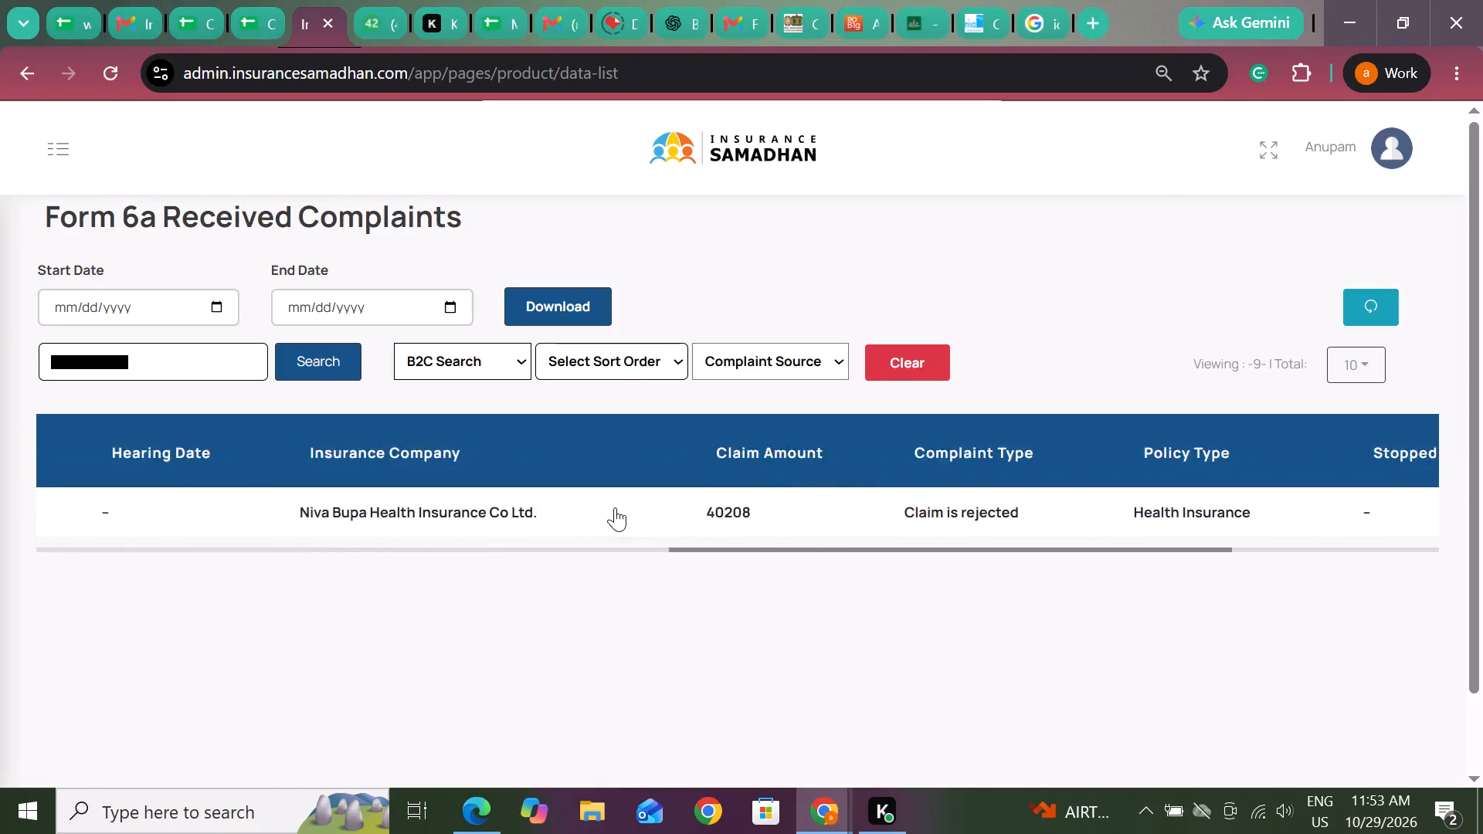
scroll(615, 507, right, 1)
click(351, 507)
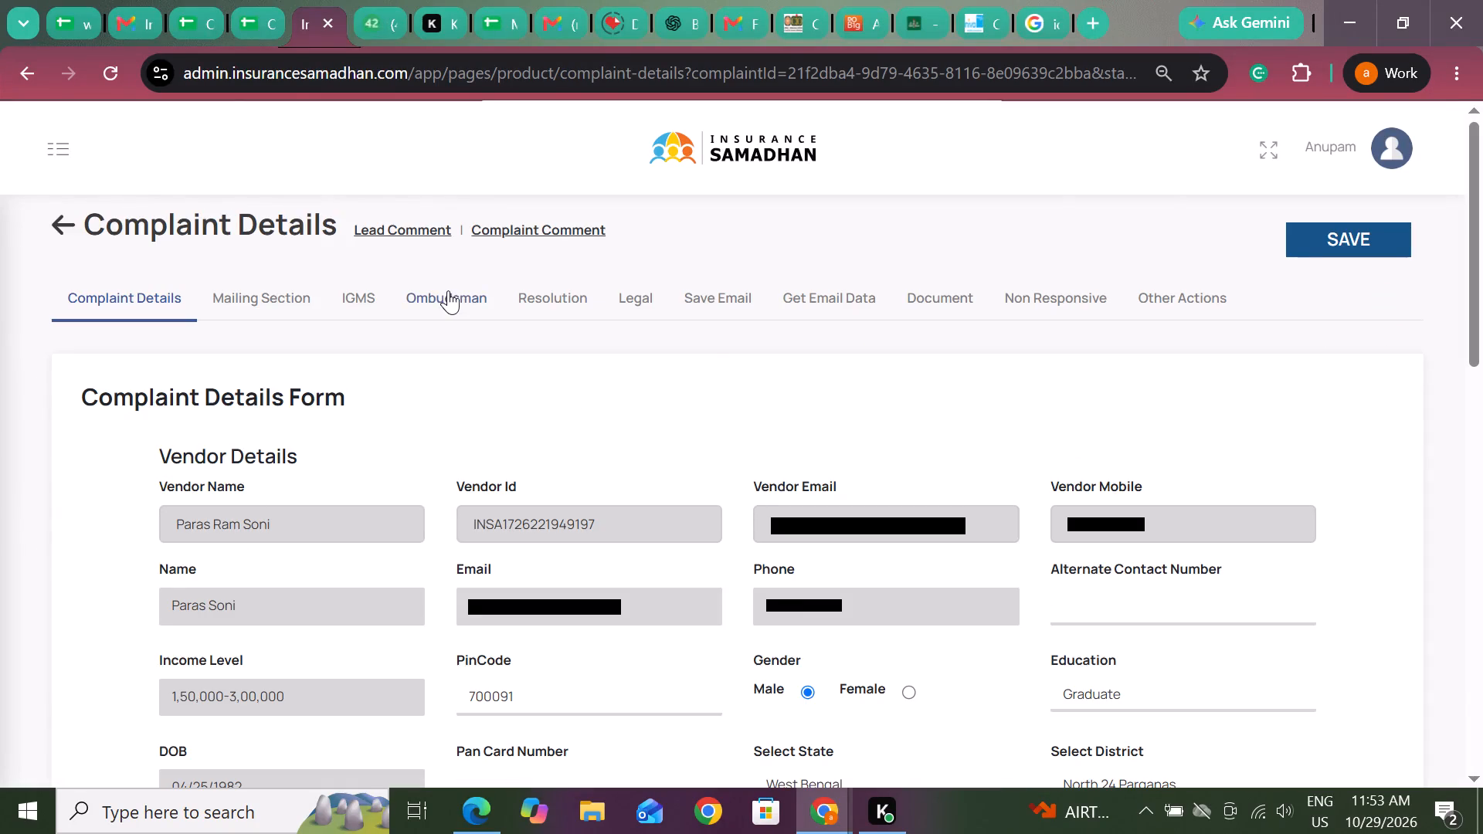
click(922, 305)
scroll(549, 343, down, 2)
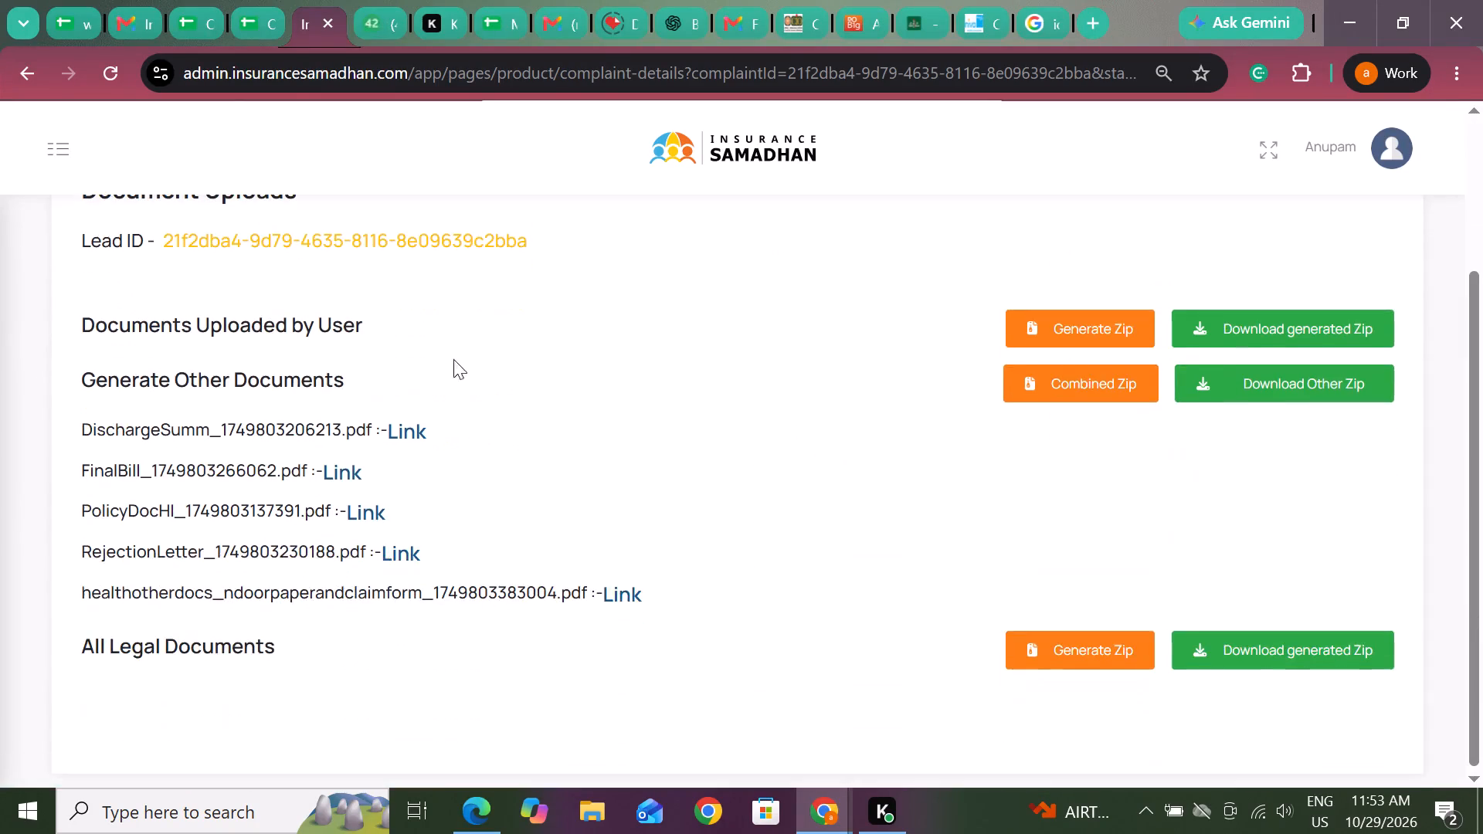
Go to the complaint's Other Actions section and examine its reminder mail, Ombudsman automation and draft mail options.
scroll(670, 398, up, 6)
click(1189, 291)
scroll(122, 337, down, 6)
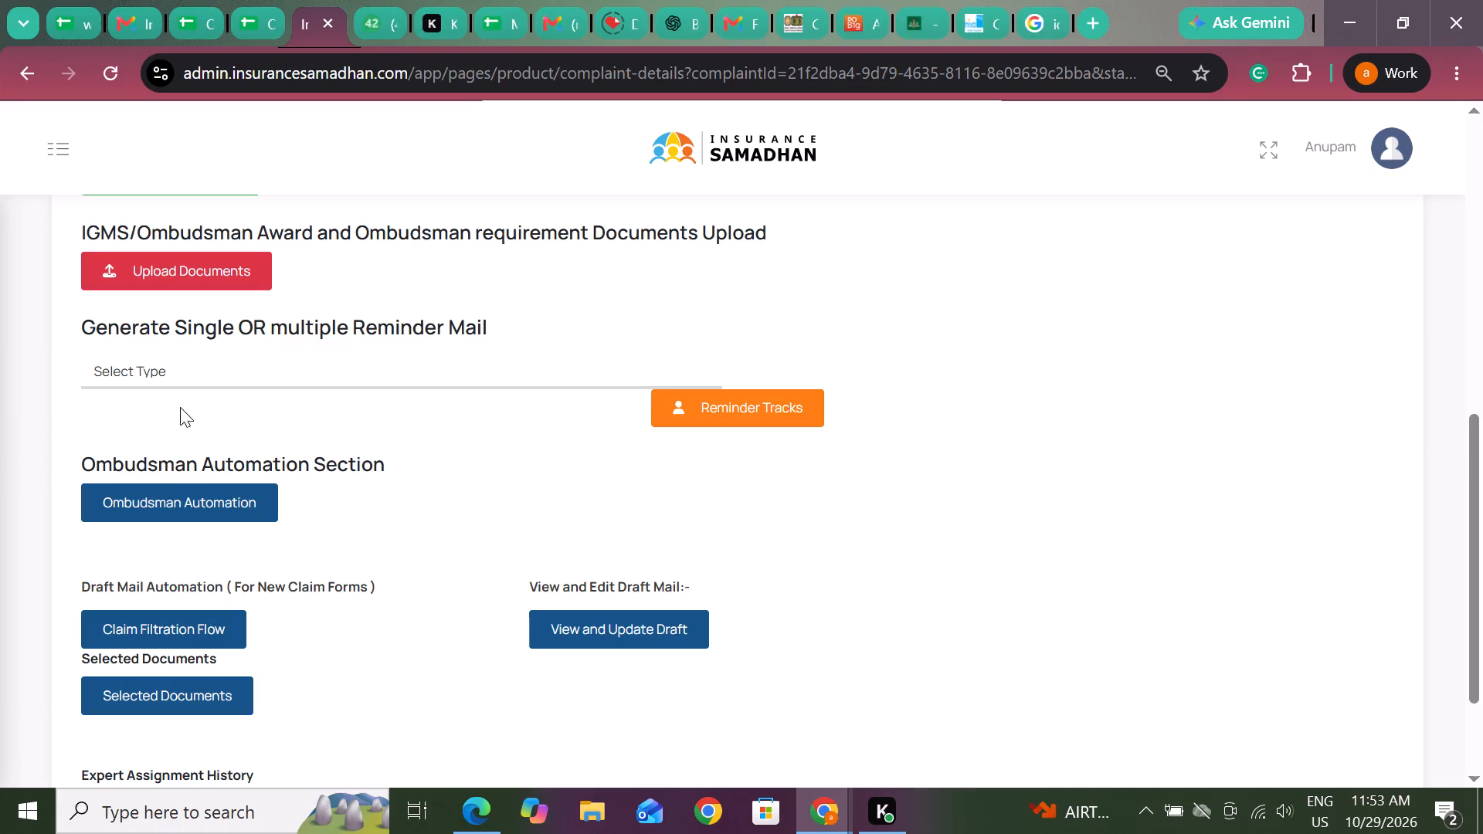
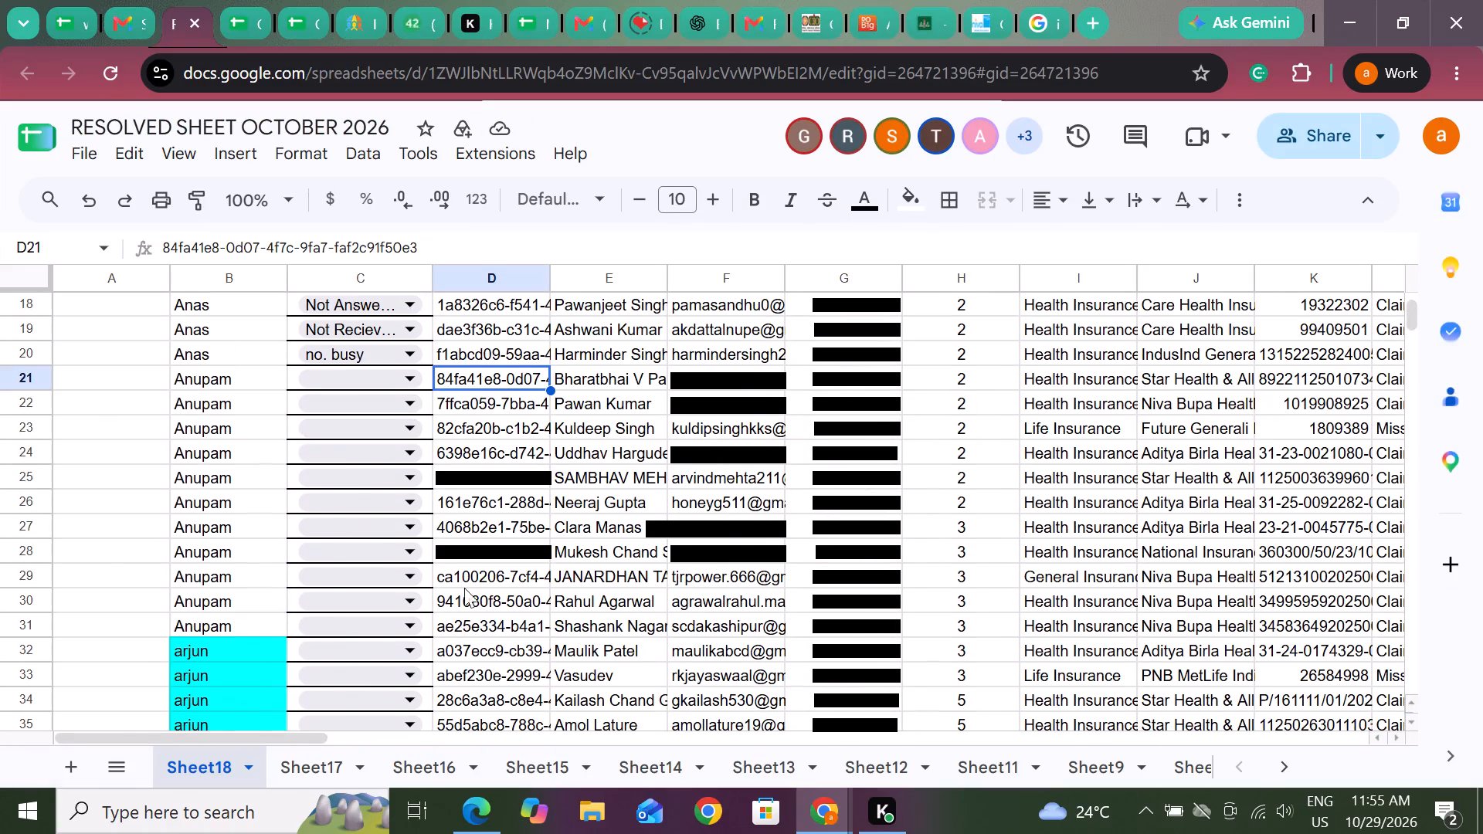
click(603, 362)
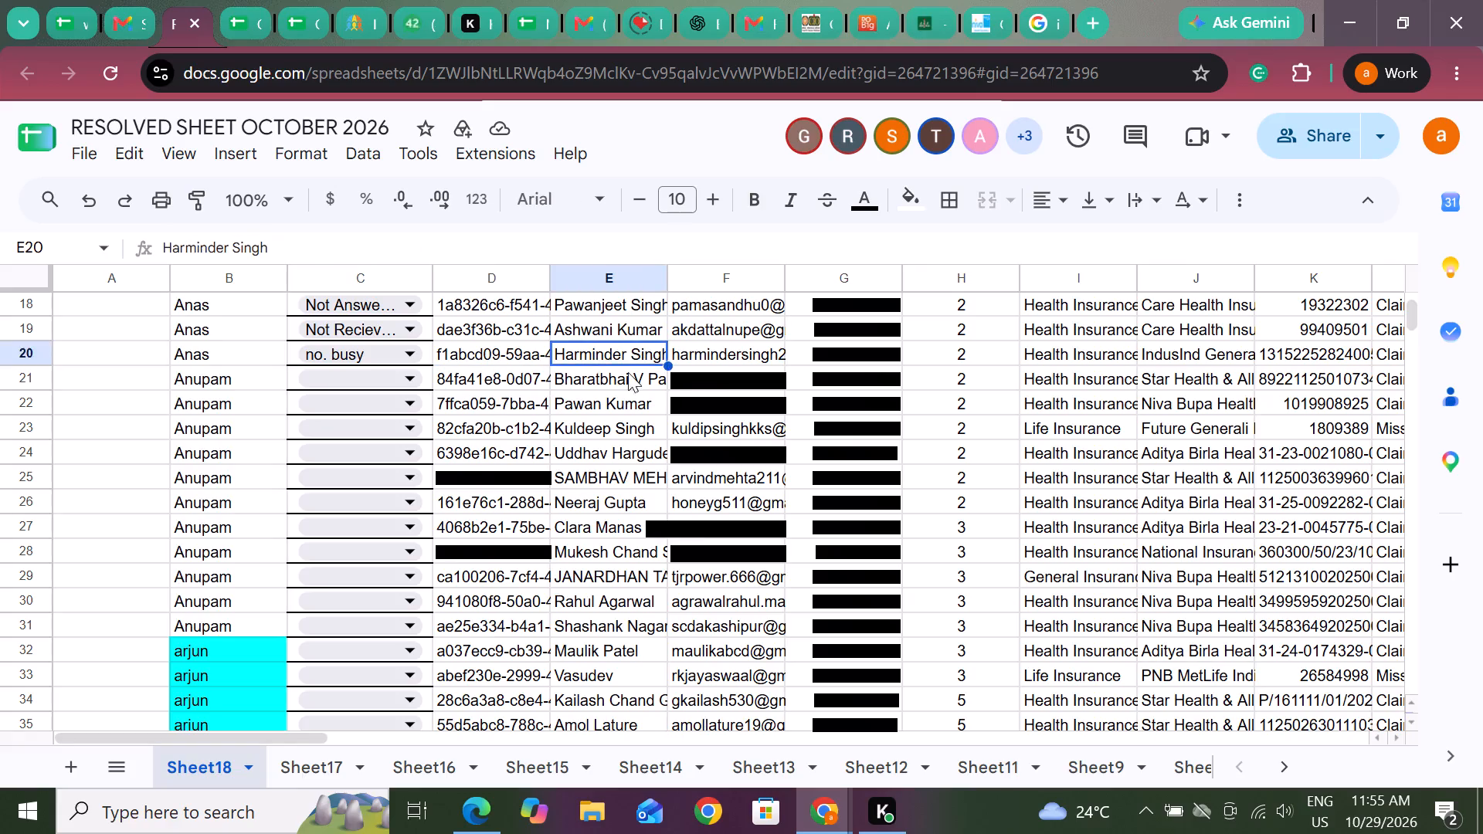
click(628, 372)
click(748, 375)
click(853, 377)
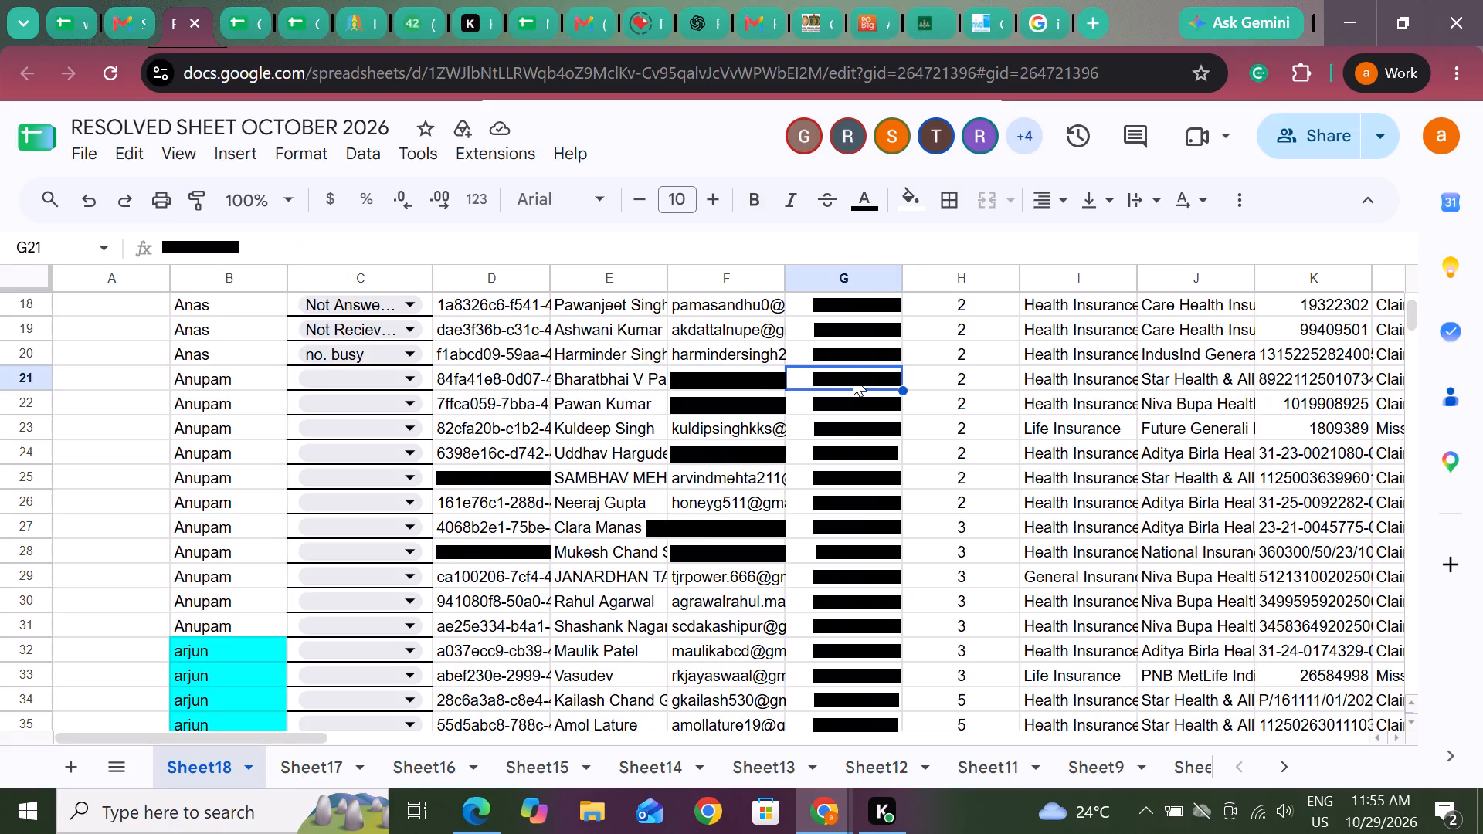
key(ctrl+c)
key(ctrl+c)
Switch to the Smartflo dialer, enter the copied phone number and place a call to the complainant.
click(855, 19)
ctrl+double_click(698, 249)
key(ctrl+v)
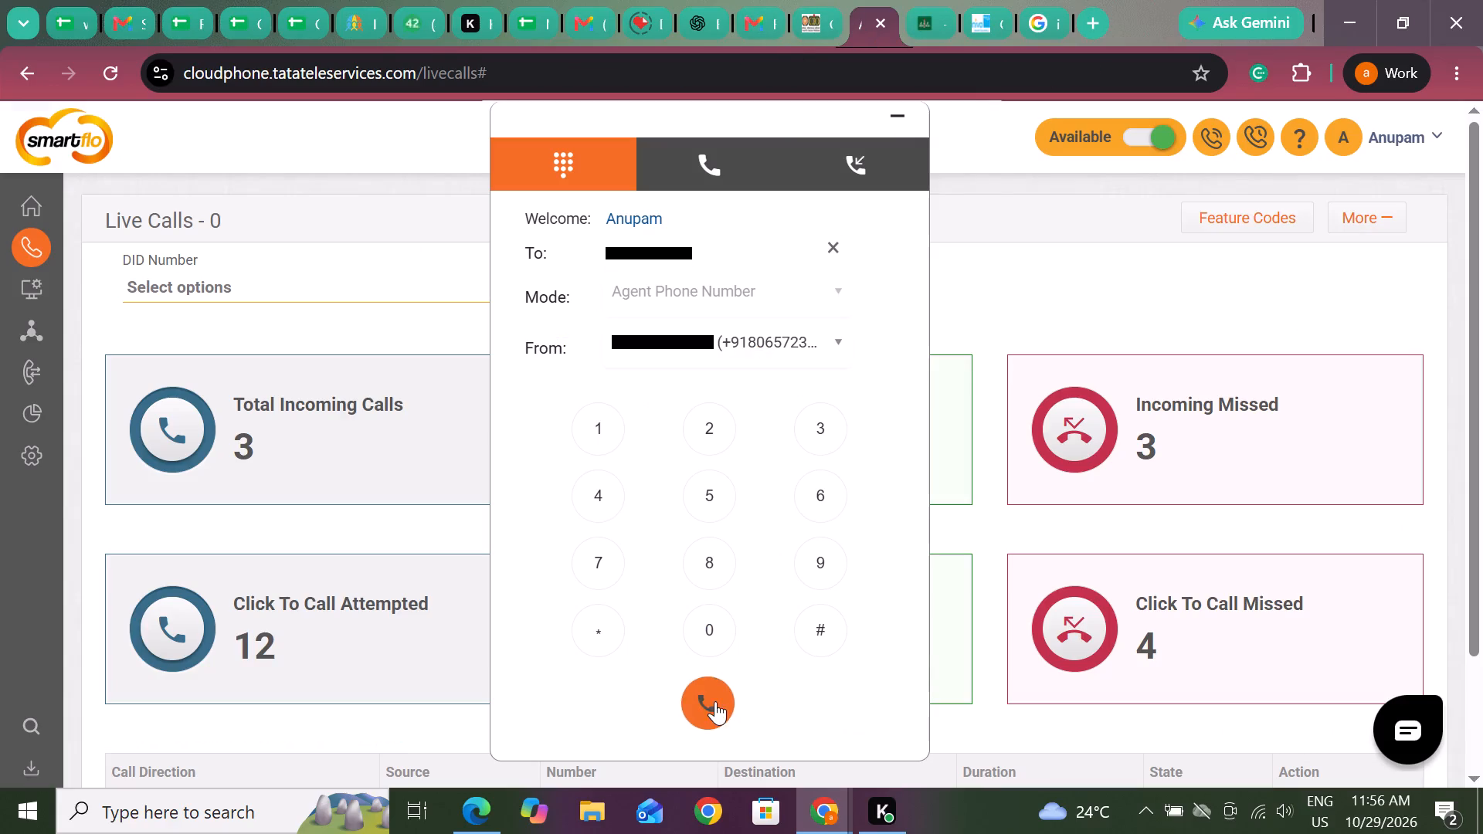
click(713, 709)
Switch to the Complaint Details page in the Insurance Samadhan admin.
click(359, 30)
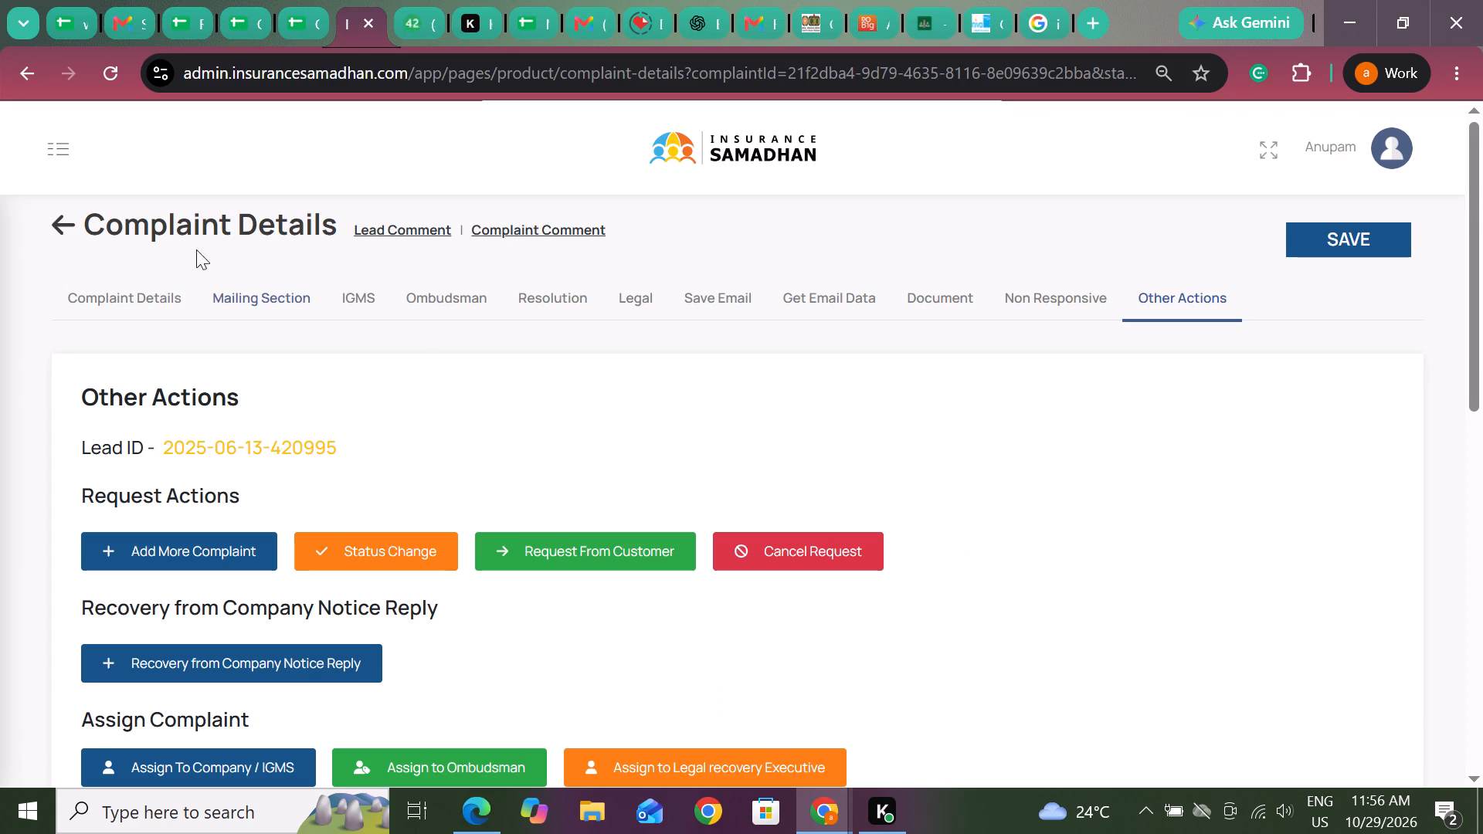
Switch to the RESOLVED SHEET OCTOBER 2026 spreadsheet and examine the complaint details across row 21 of Sheet18.
click(166, 33)
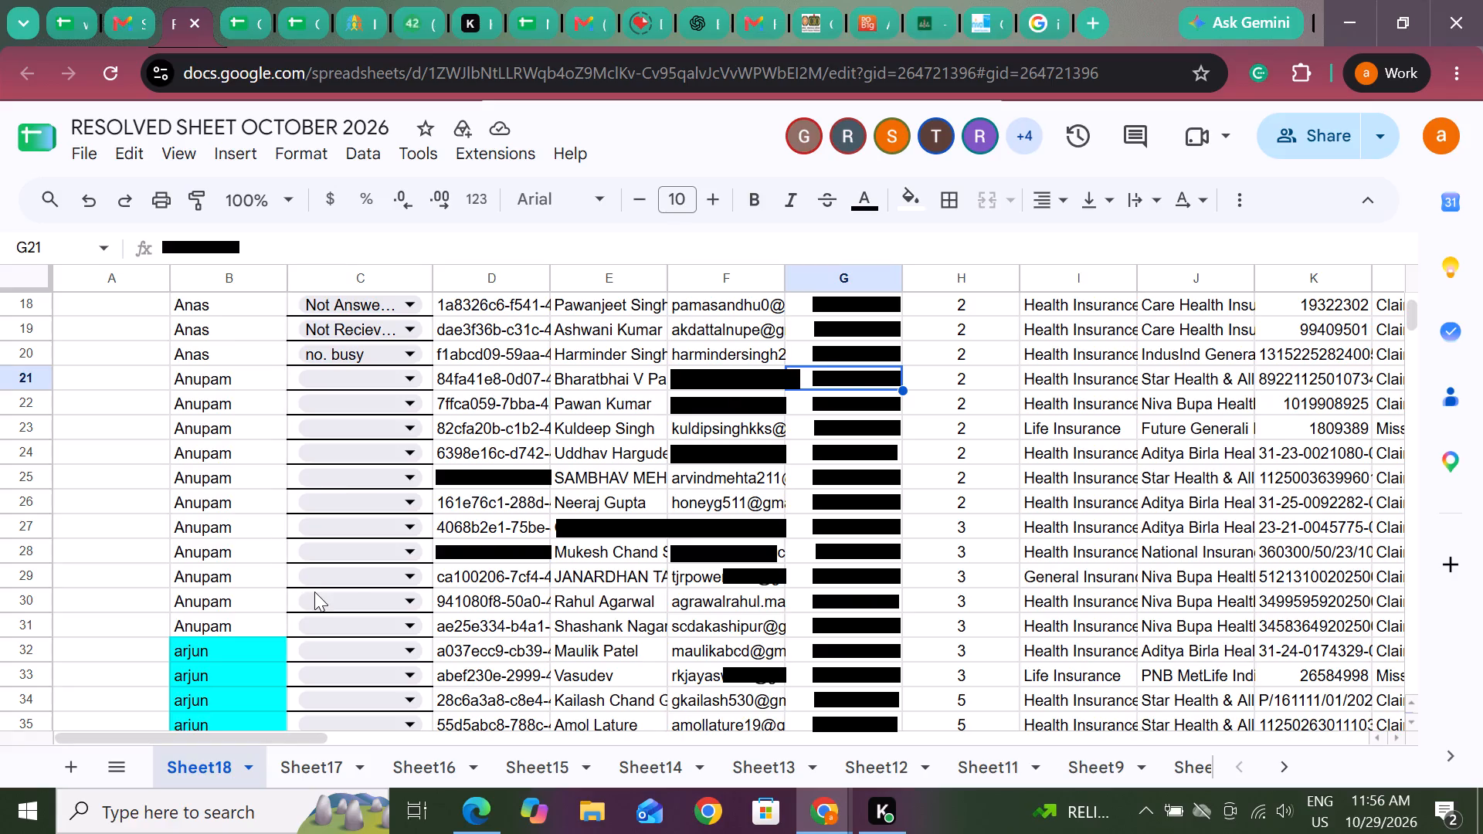
click(637, 378)
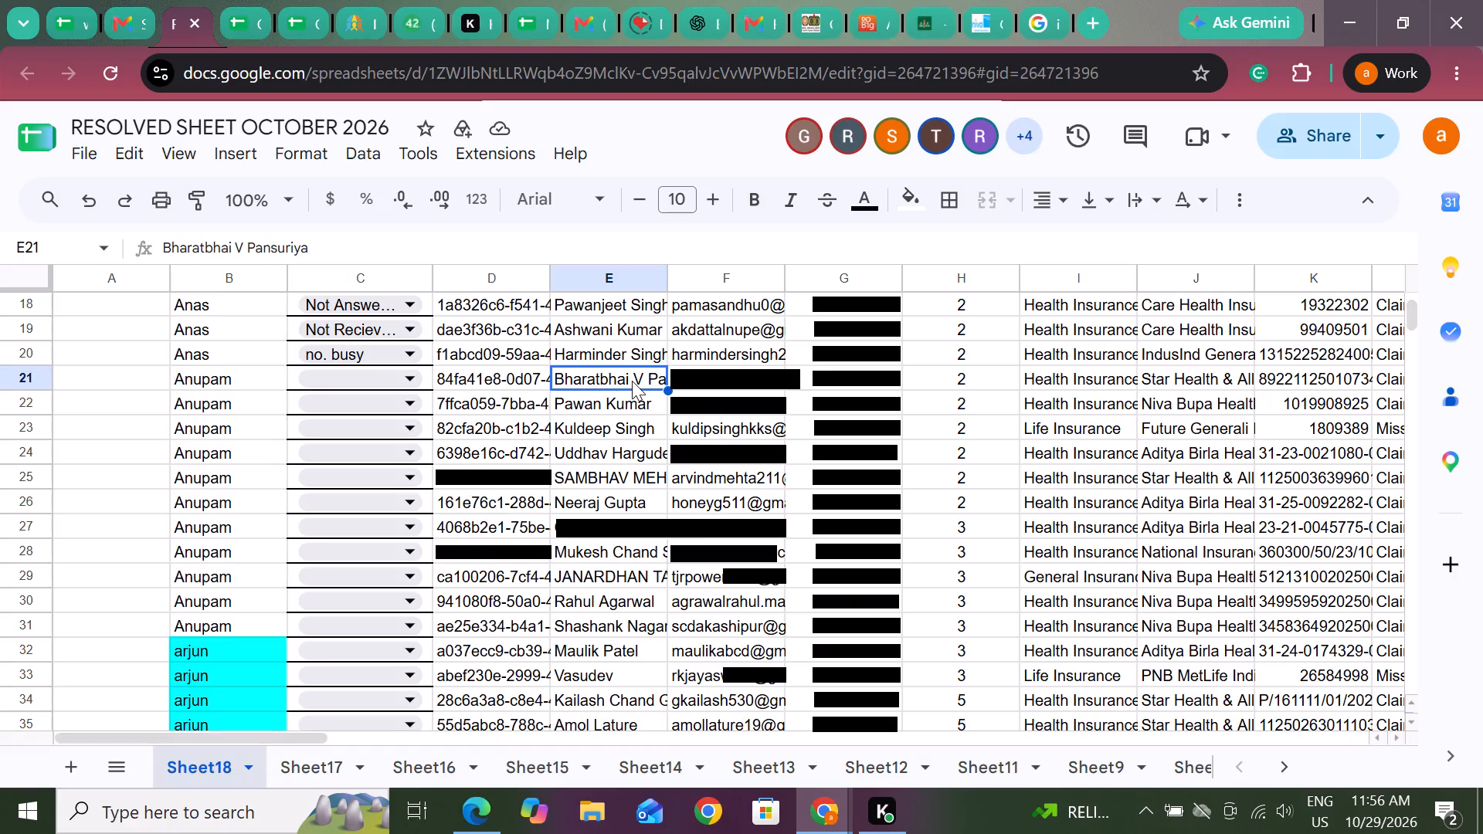
key(Right)
key(Right)
key(Right)
key(Right)
key(Right)
key(Right)
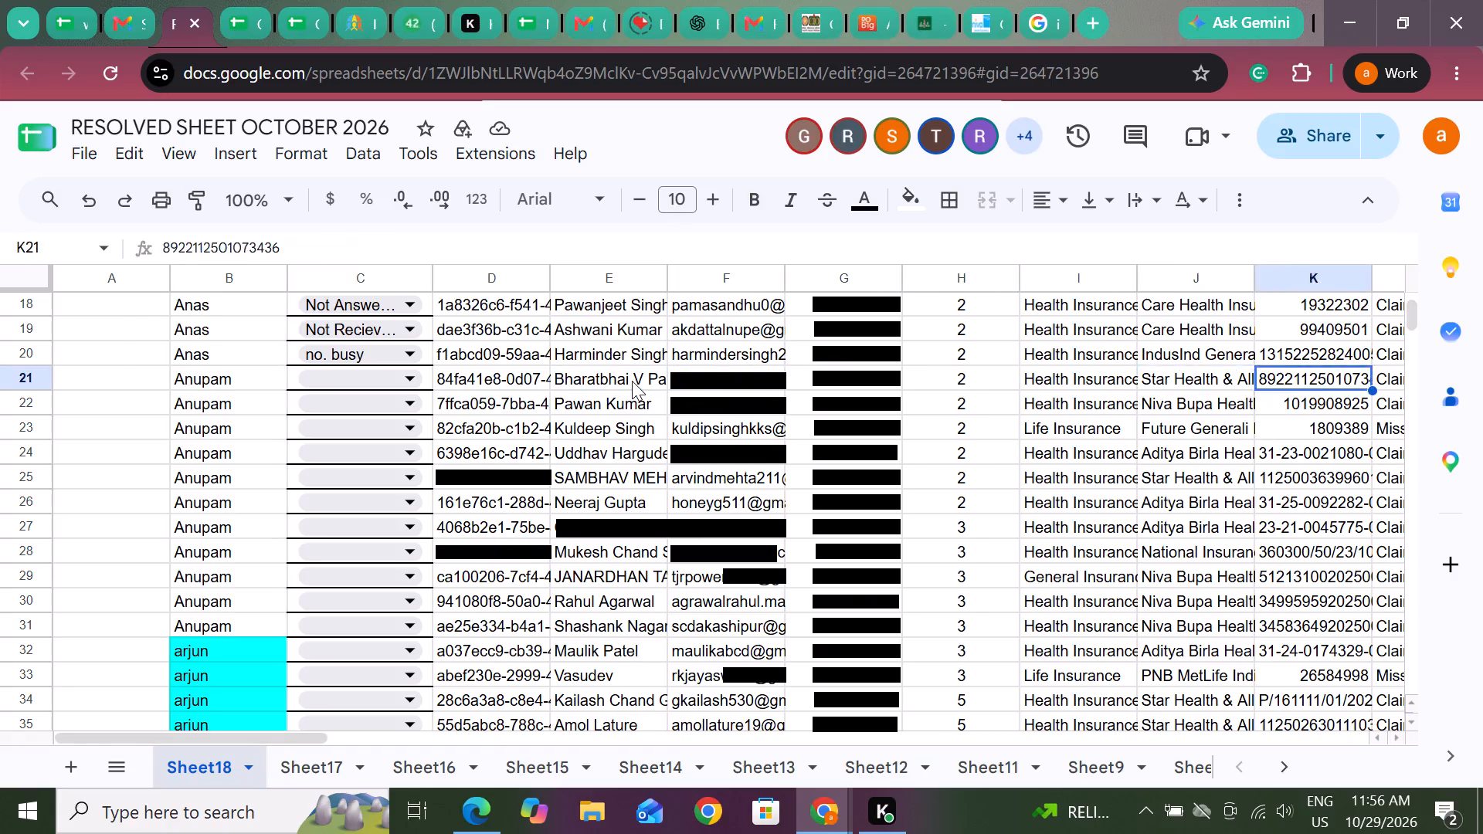
key(Right)
key(Right)
key(Right)
key(Right)
key(Right)
key(Right)
key(Right)
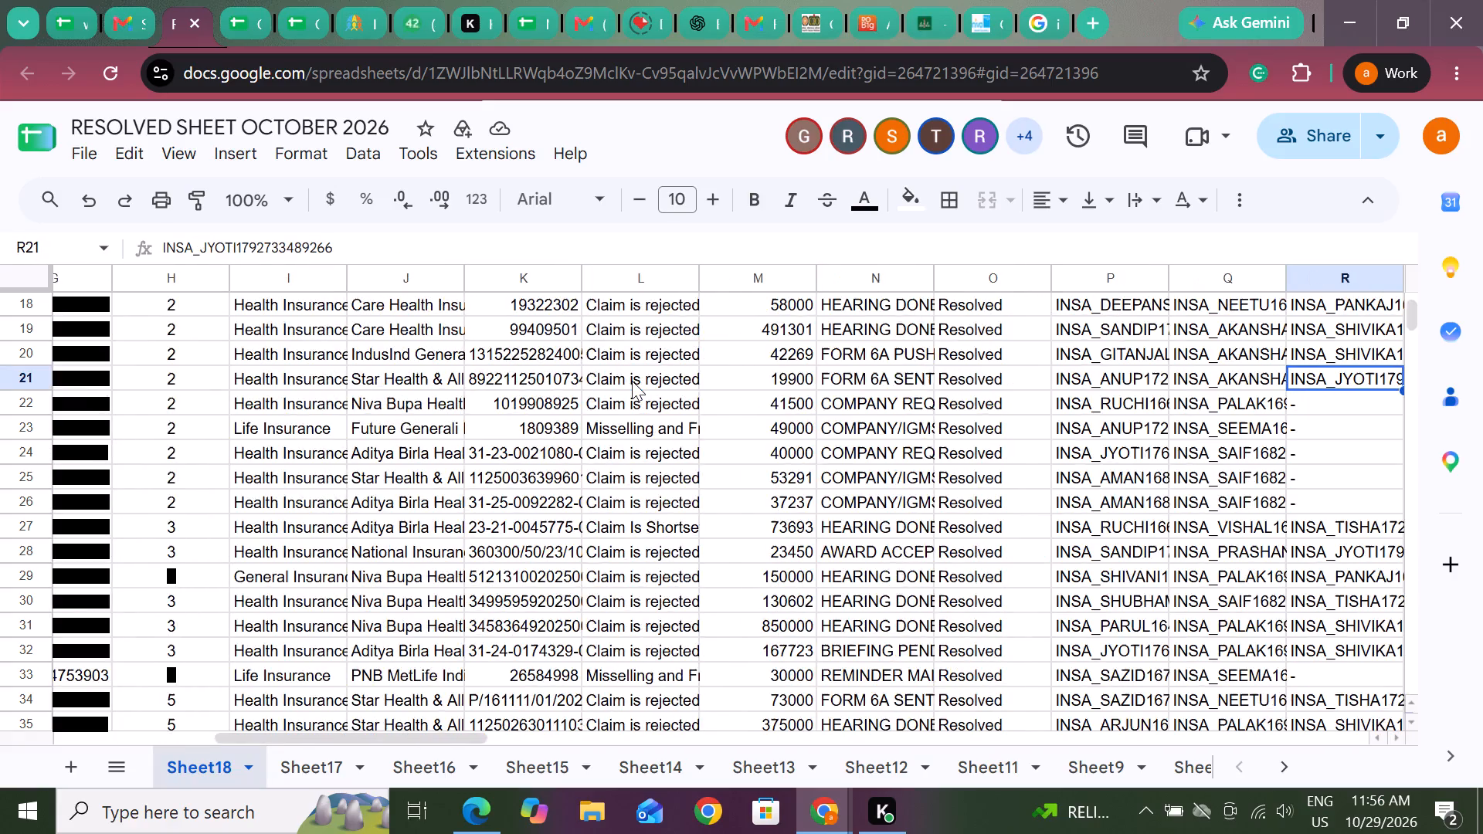
key(Right)
key(Right)
key(Right)
key(Right)
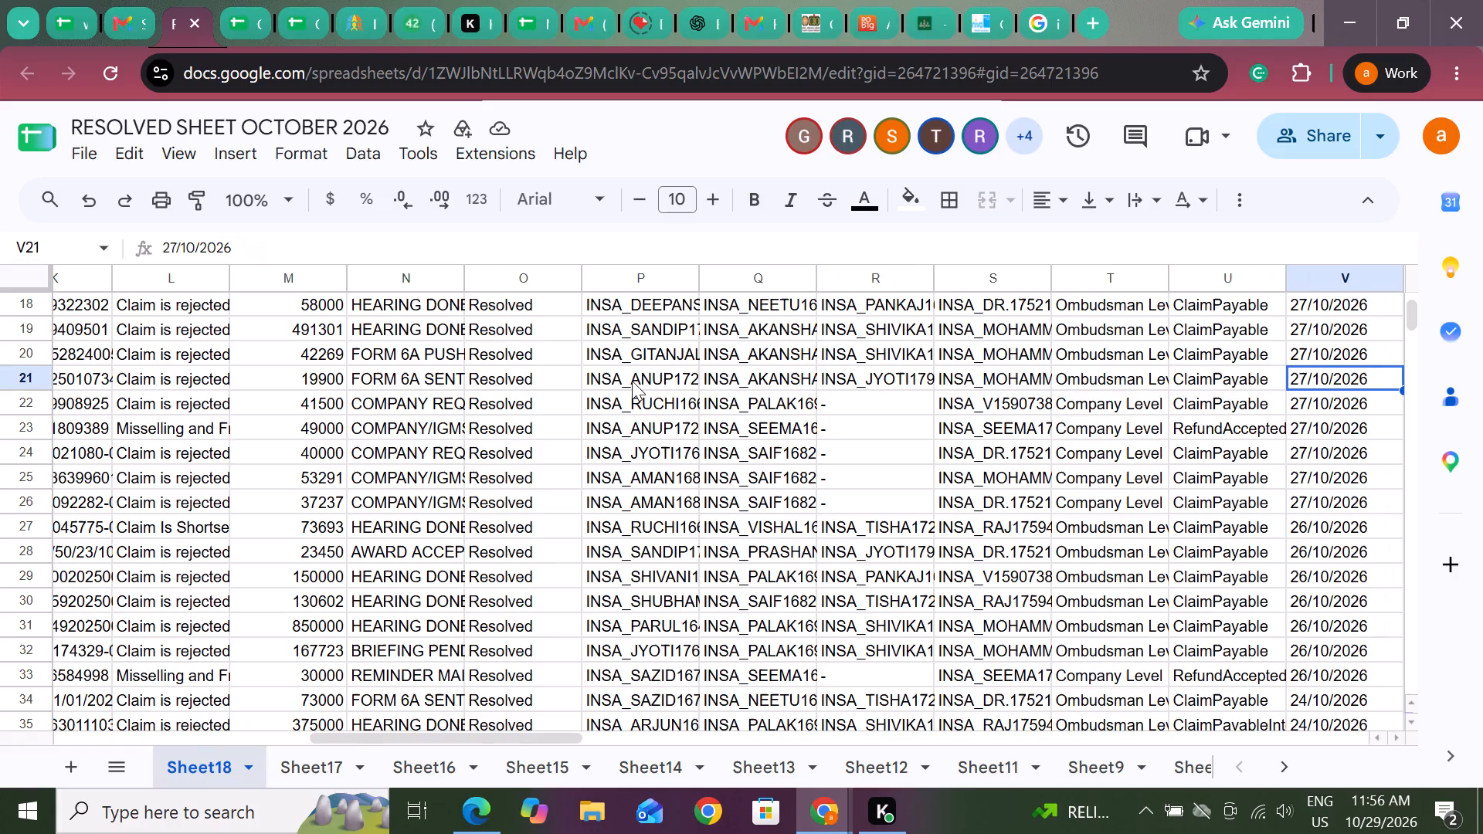
key(Left)
key(Left)
key(Left)
key(Left)
key(Left)
key(Left)
key(Left)
key(Left)
key(Left)
key(Left)
key(Left)
key(Left)
key(Left)
key(Left)
key(Left)
key(Left)
key(Left)
key(Left)
key(Left)
key(Left)
key(Right)
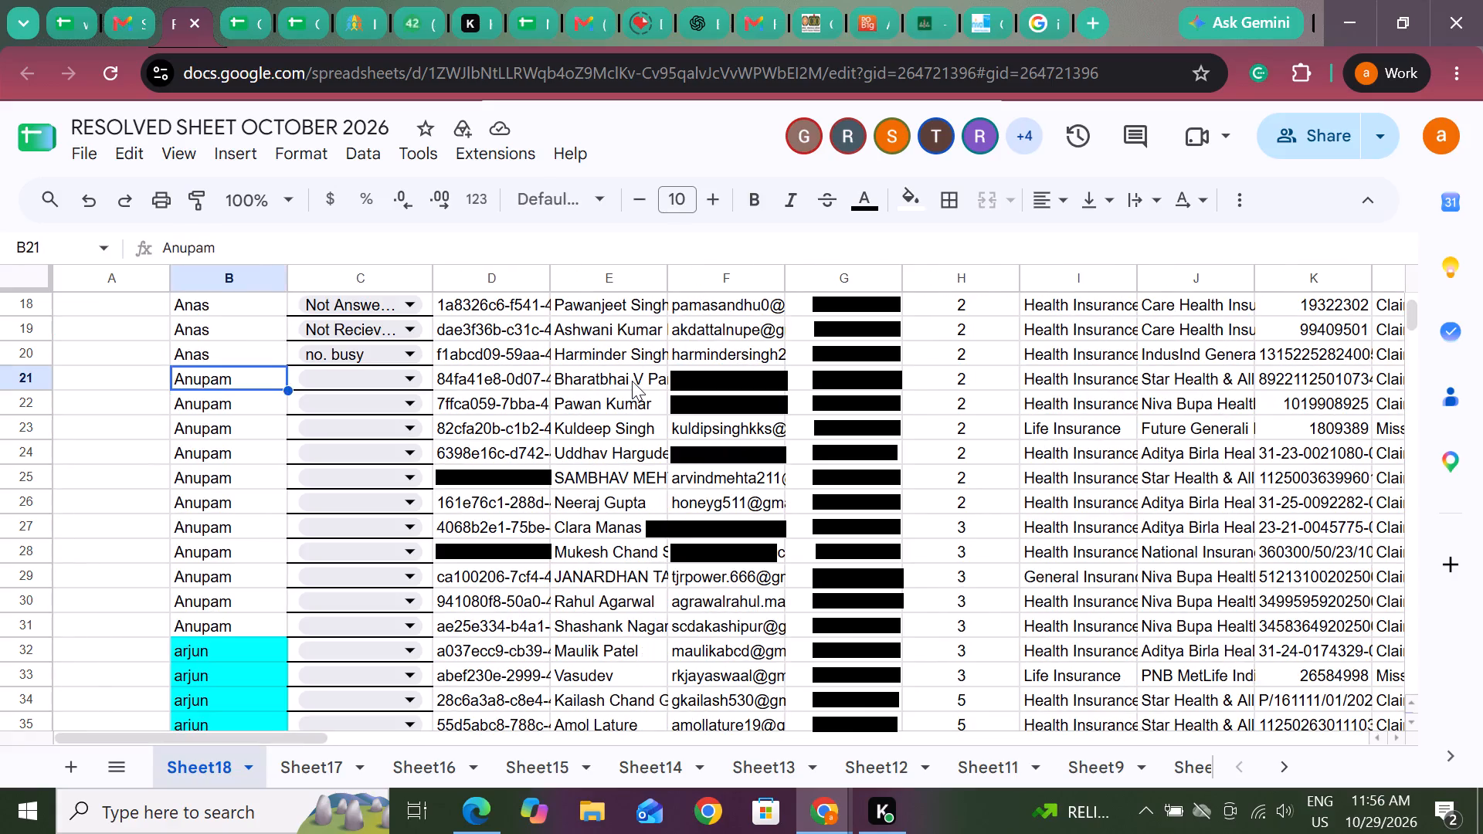
key(Right)
Set the call status in column C of row 21 to Not Recieved.
click(393, 377)
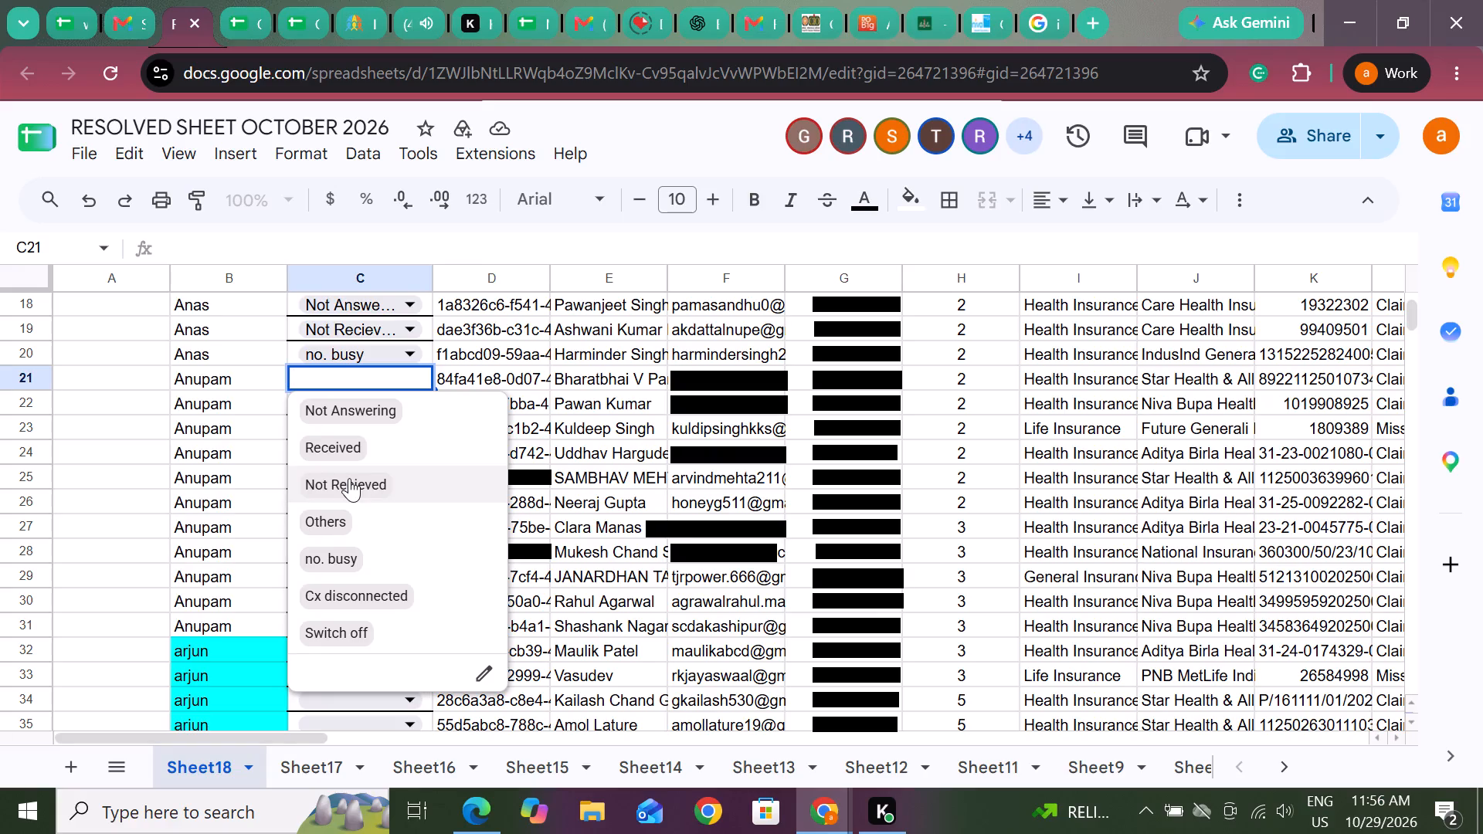
click(349, 478)
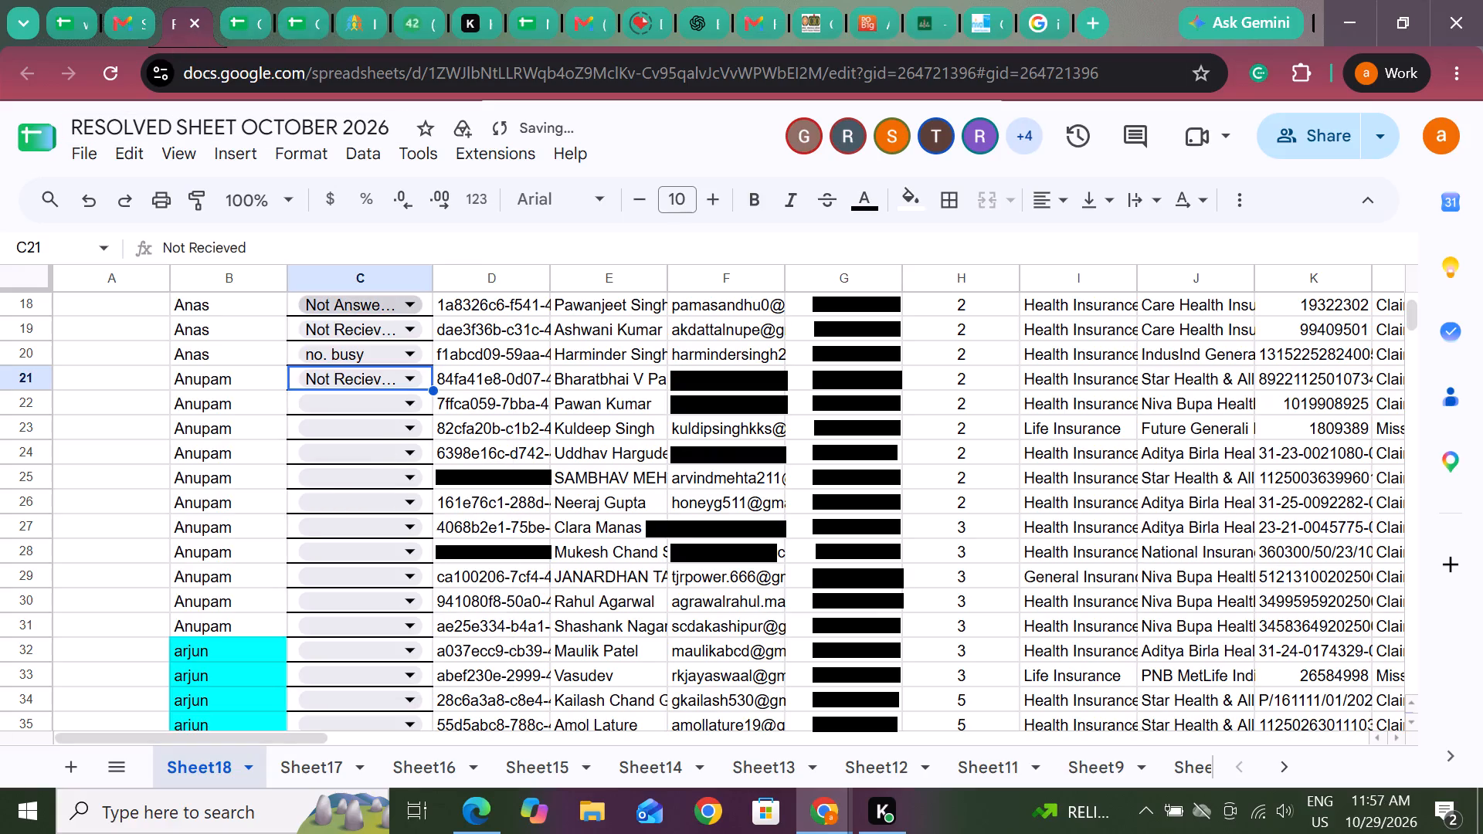
click(470, 387)
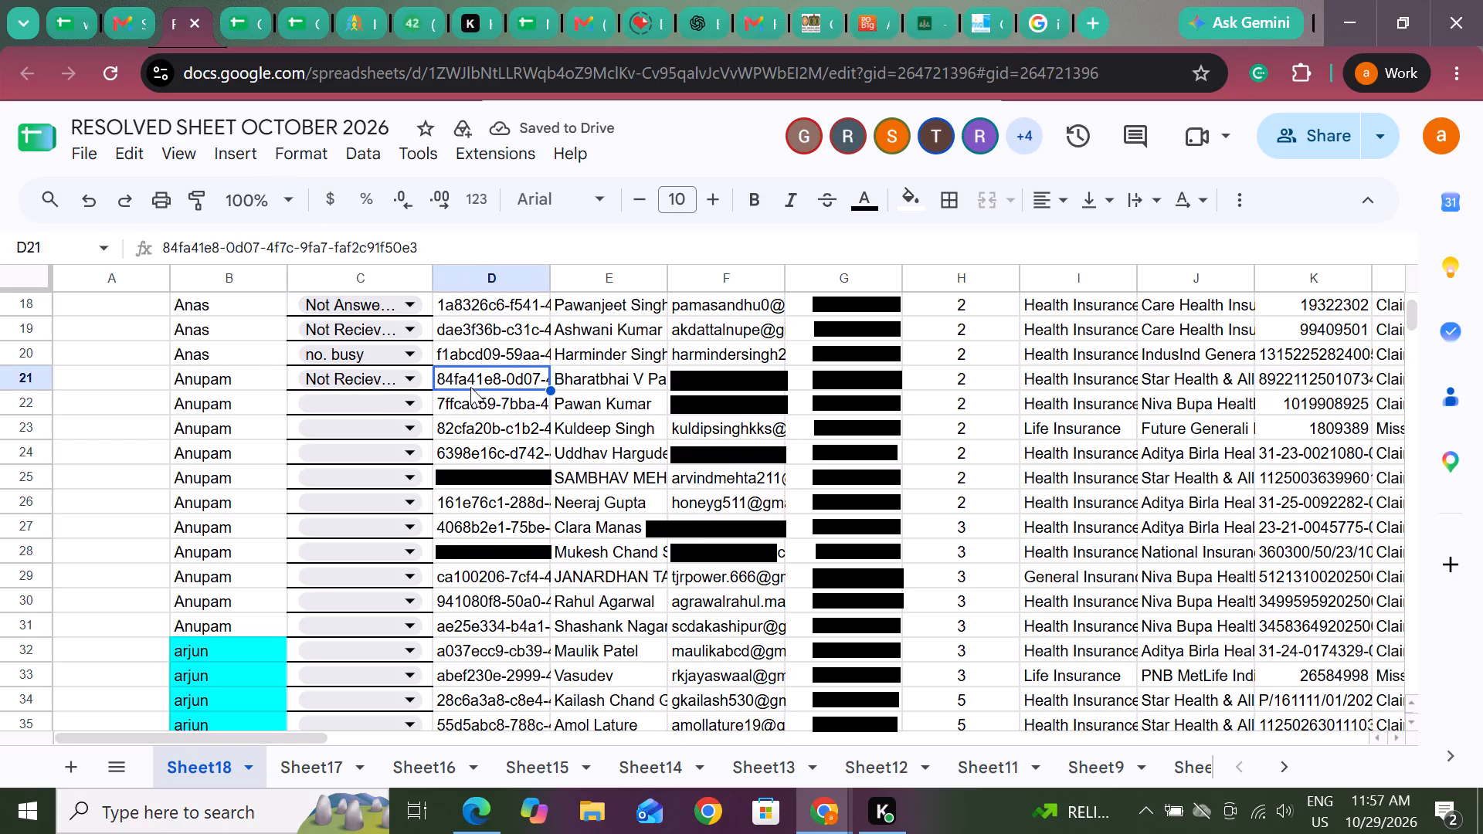
click(281, 372)
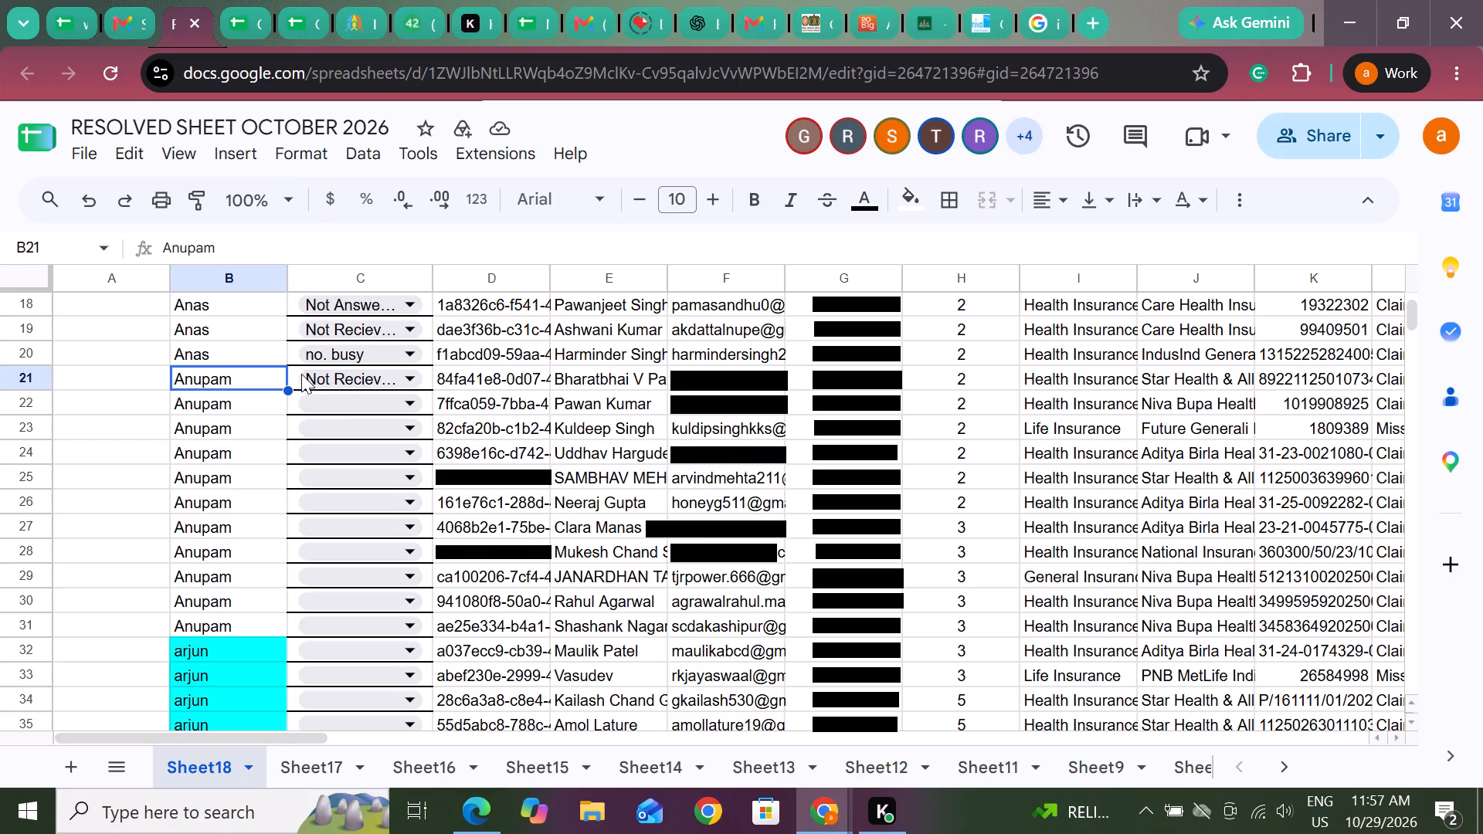
In the admin portal, add the comment "not received" to the open complaint's communication log.
click(315, 13)
click(341, 31)
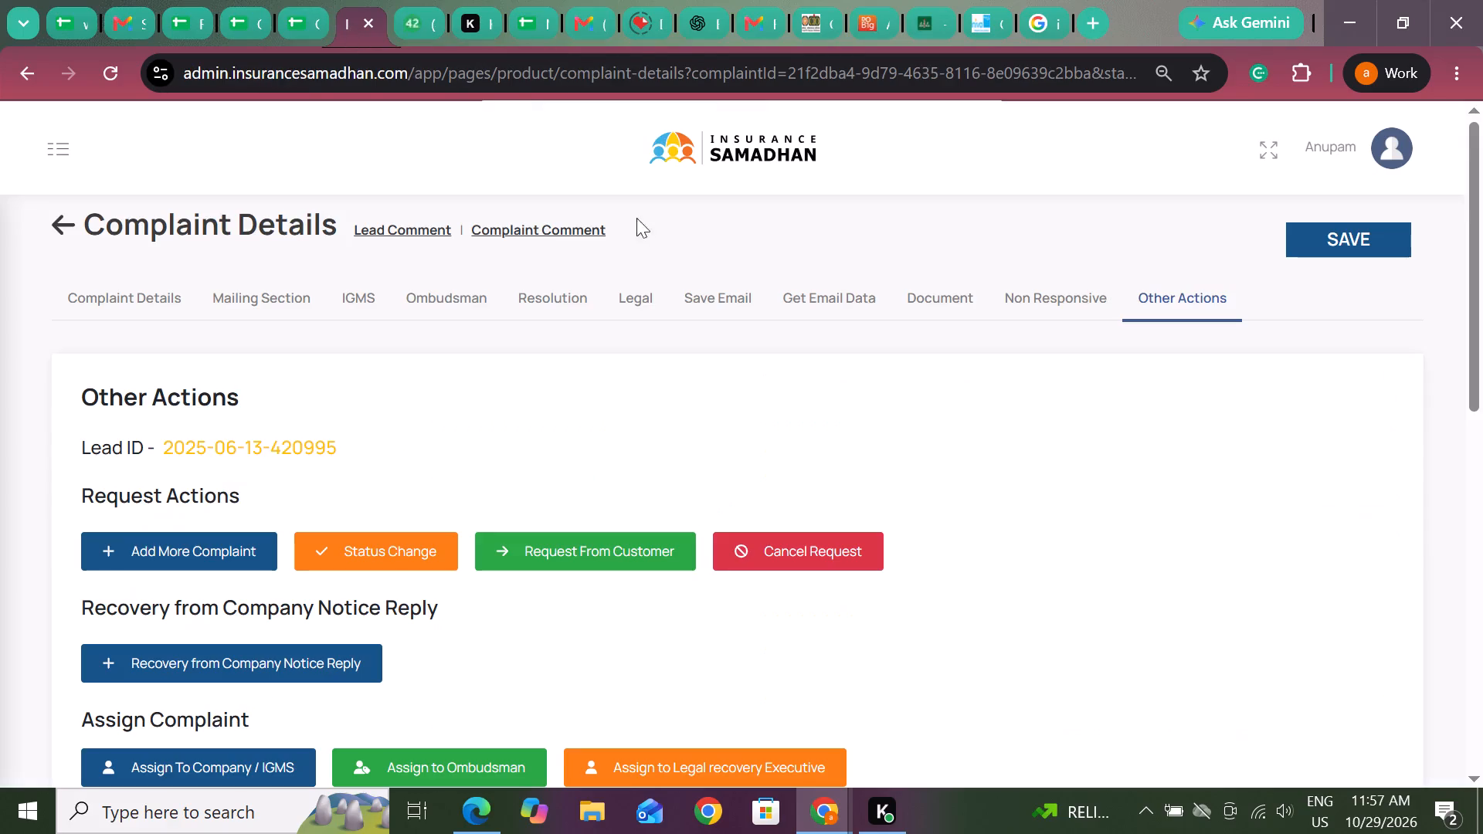
click(570, 232)
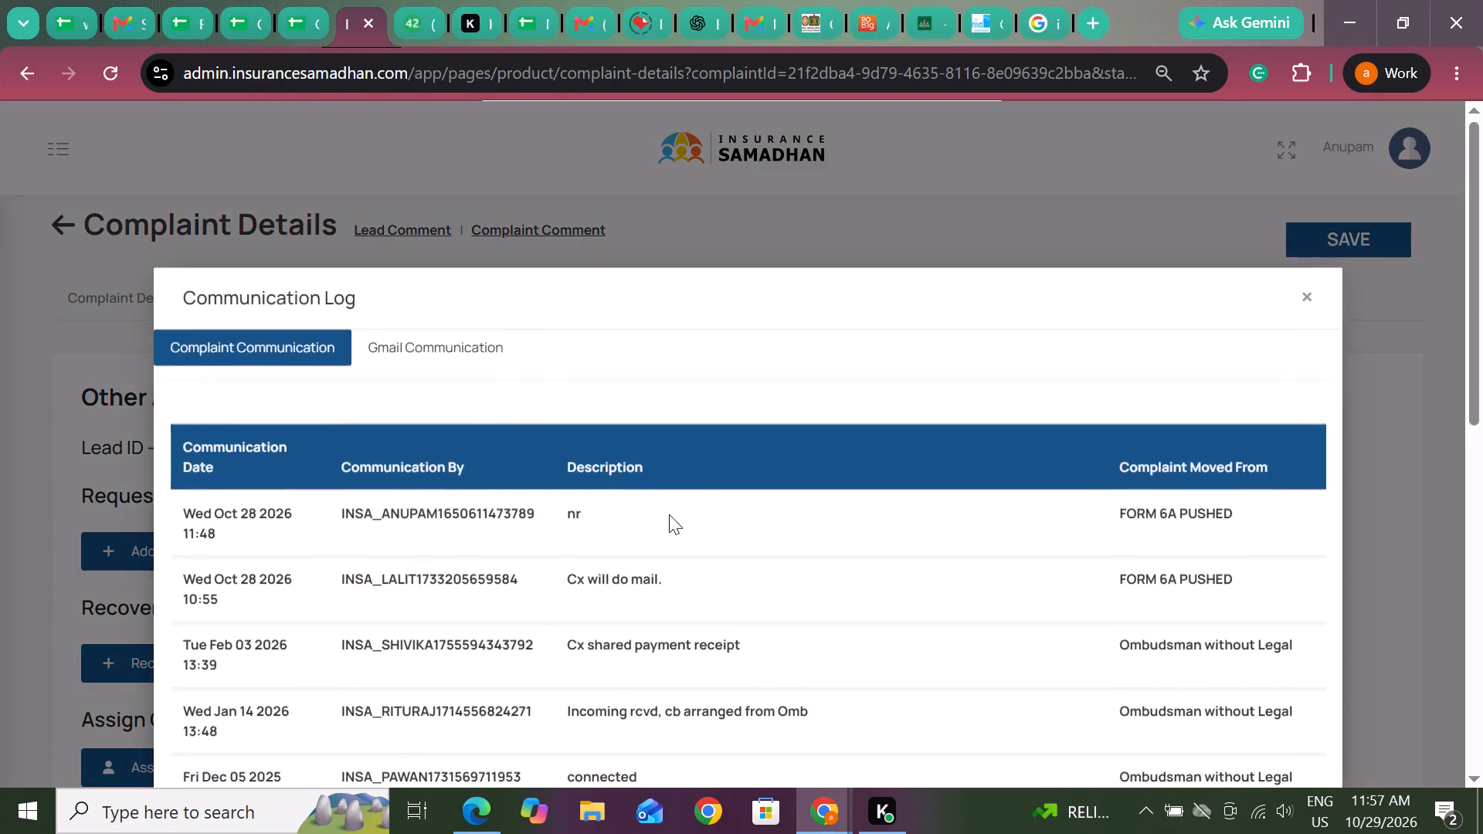
scroll(668, 510, down, 12)
click(836, 729)
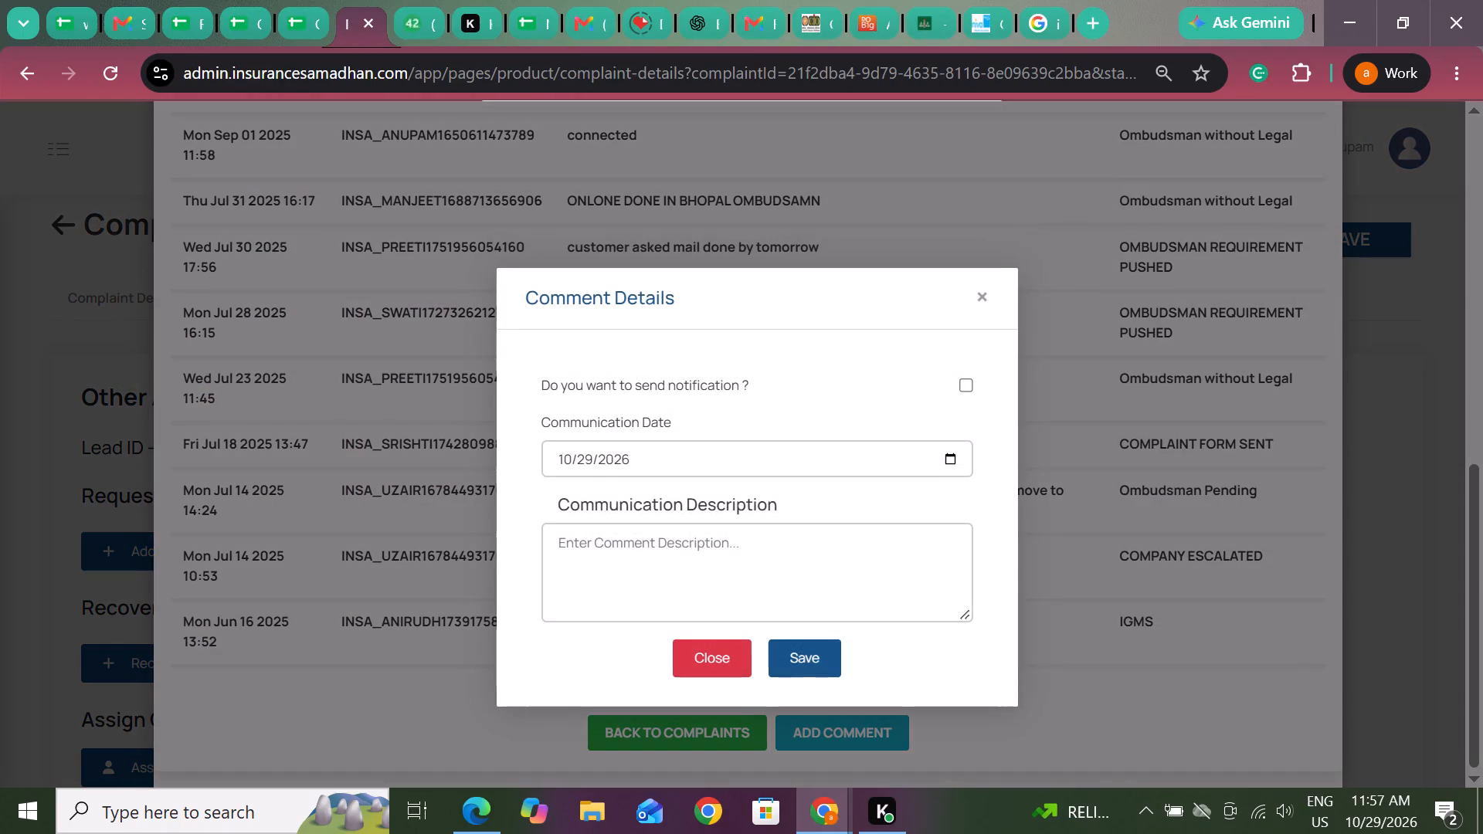
click(616, 594)
key(n)
text(ot received)
key(space)
key(Tab)
key(Tab)
key(Return)
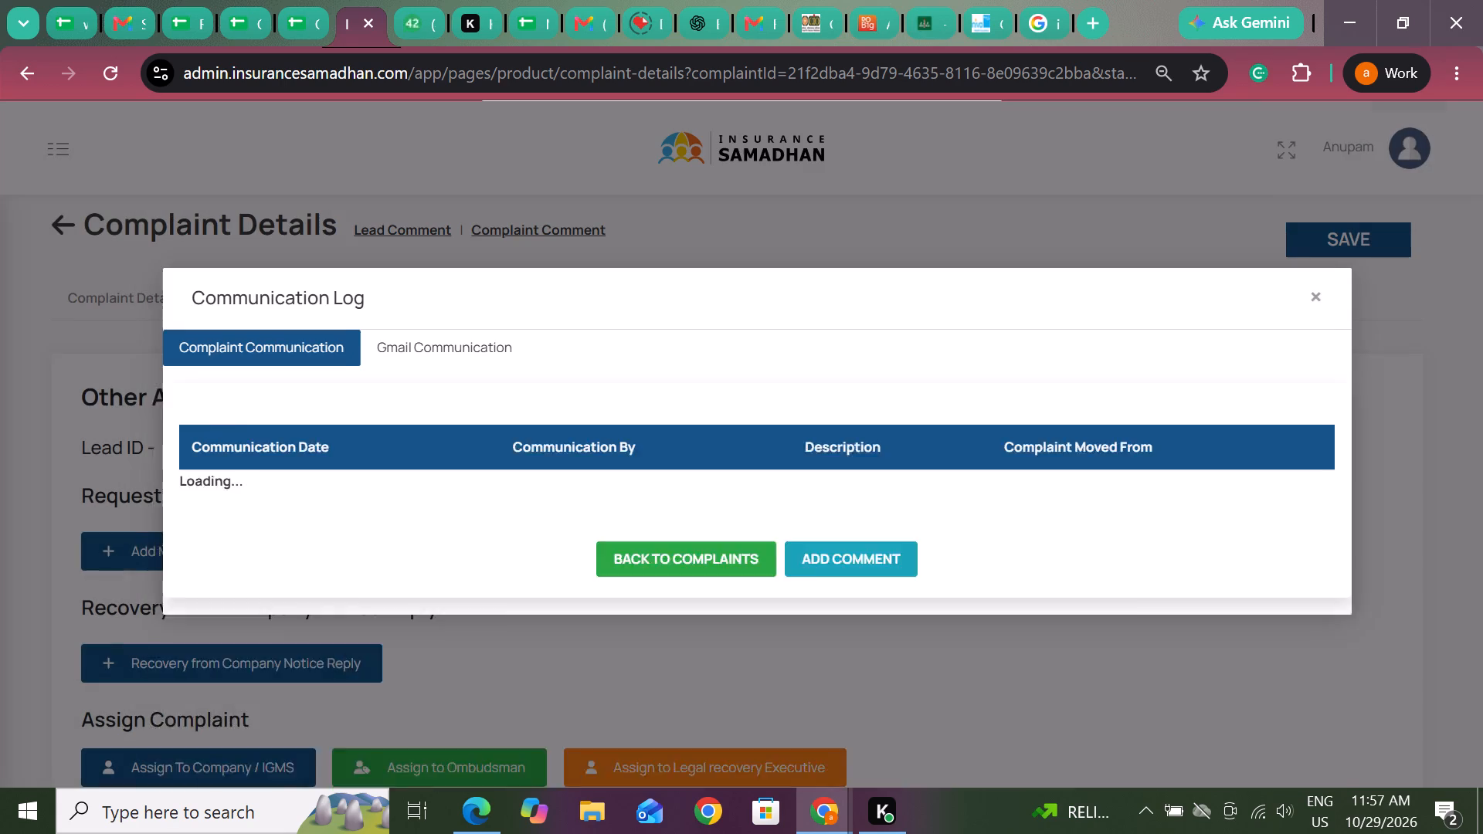
click(168, 83)
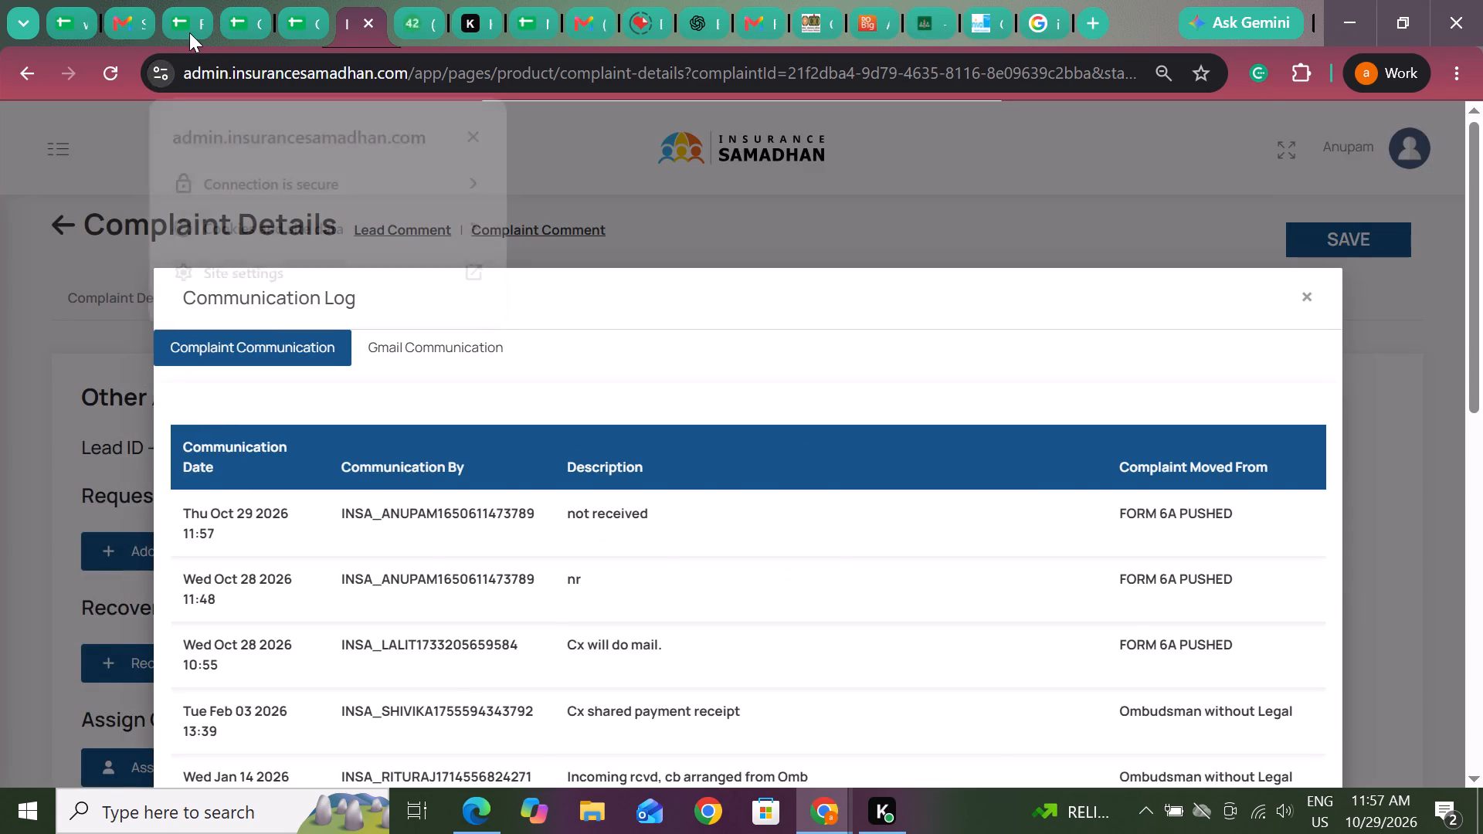
Copy the phone number from row 22 of the resolved sheet and search for it in the Form 6a Received Complaints list.
click(189, 32)
click(585, 410)
click(789, 404)
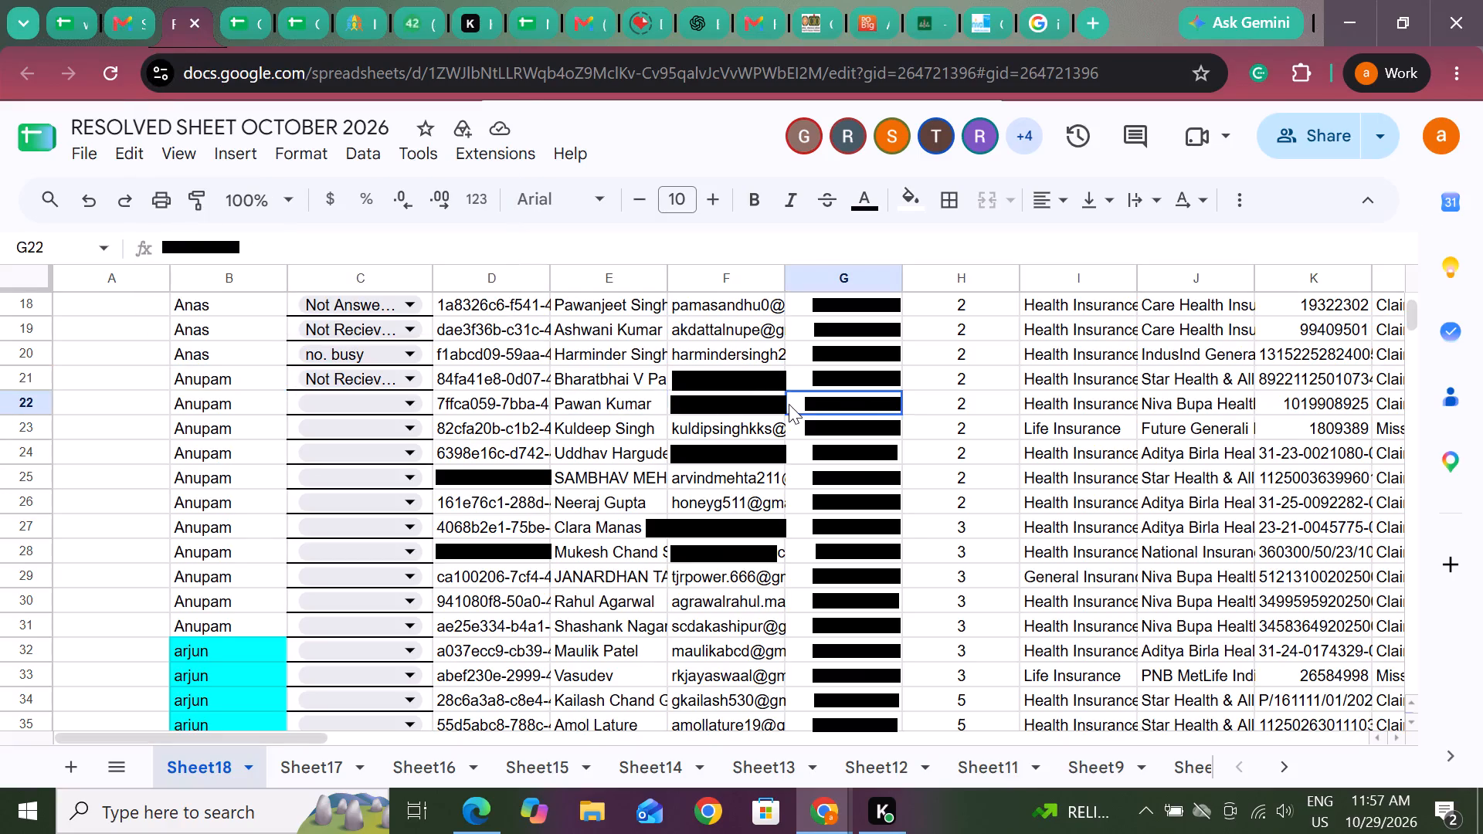
key(ctrl+c)
key(ctrl+c)
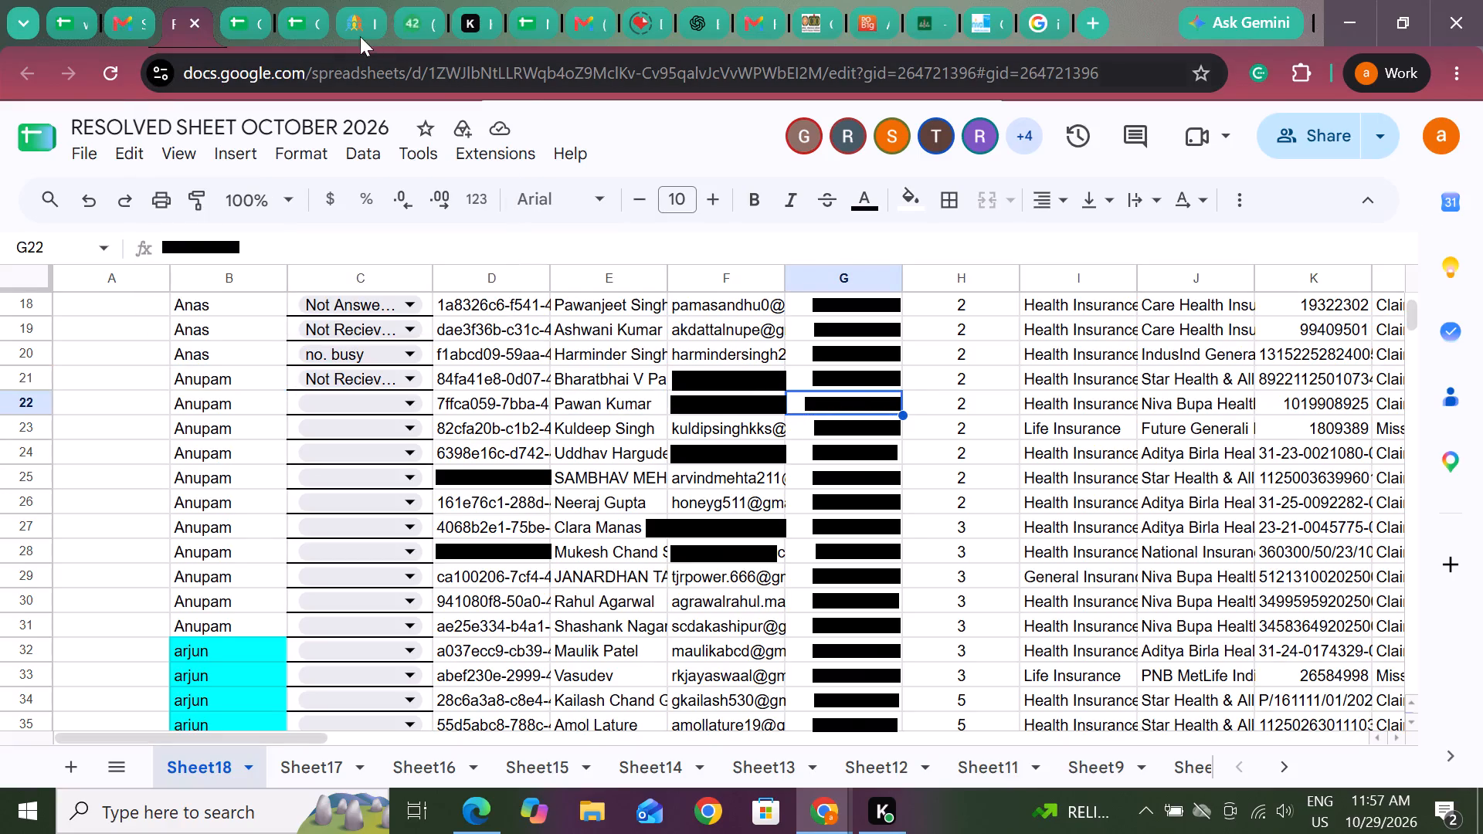
click(358, 35)
click(202, 323)
click(60, 237)
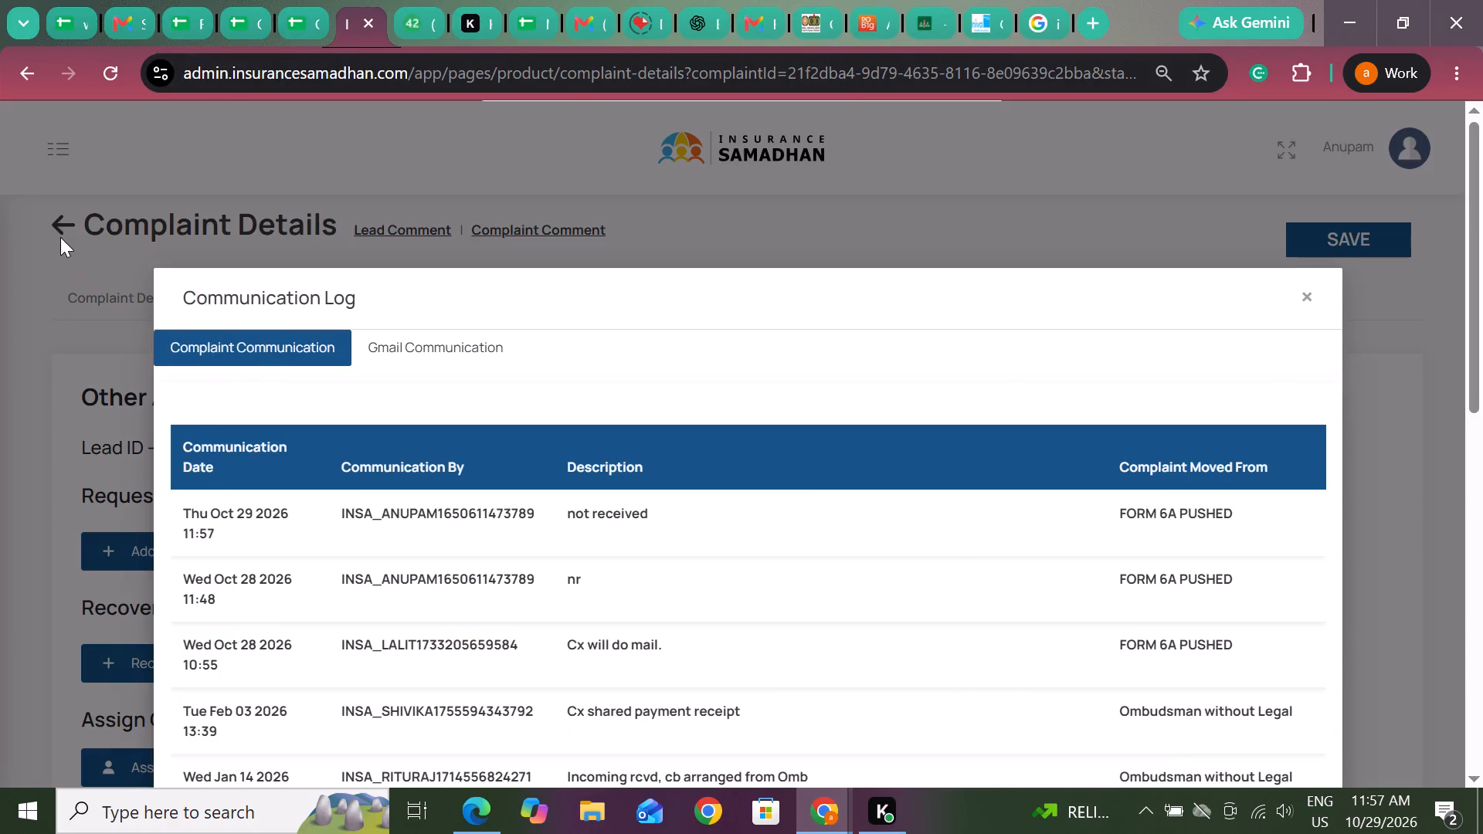
click(60, 227)
ctrl+drag(128, 342, 127, 351)
ctrl+double_click(127, 357)
key(ctrl+v)
click(358, 351)
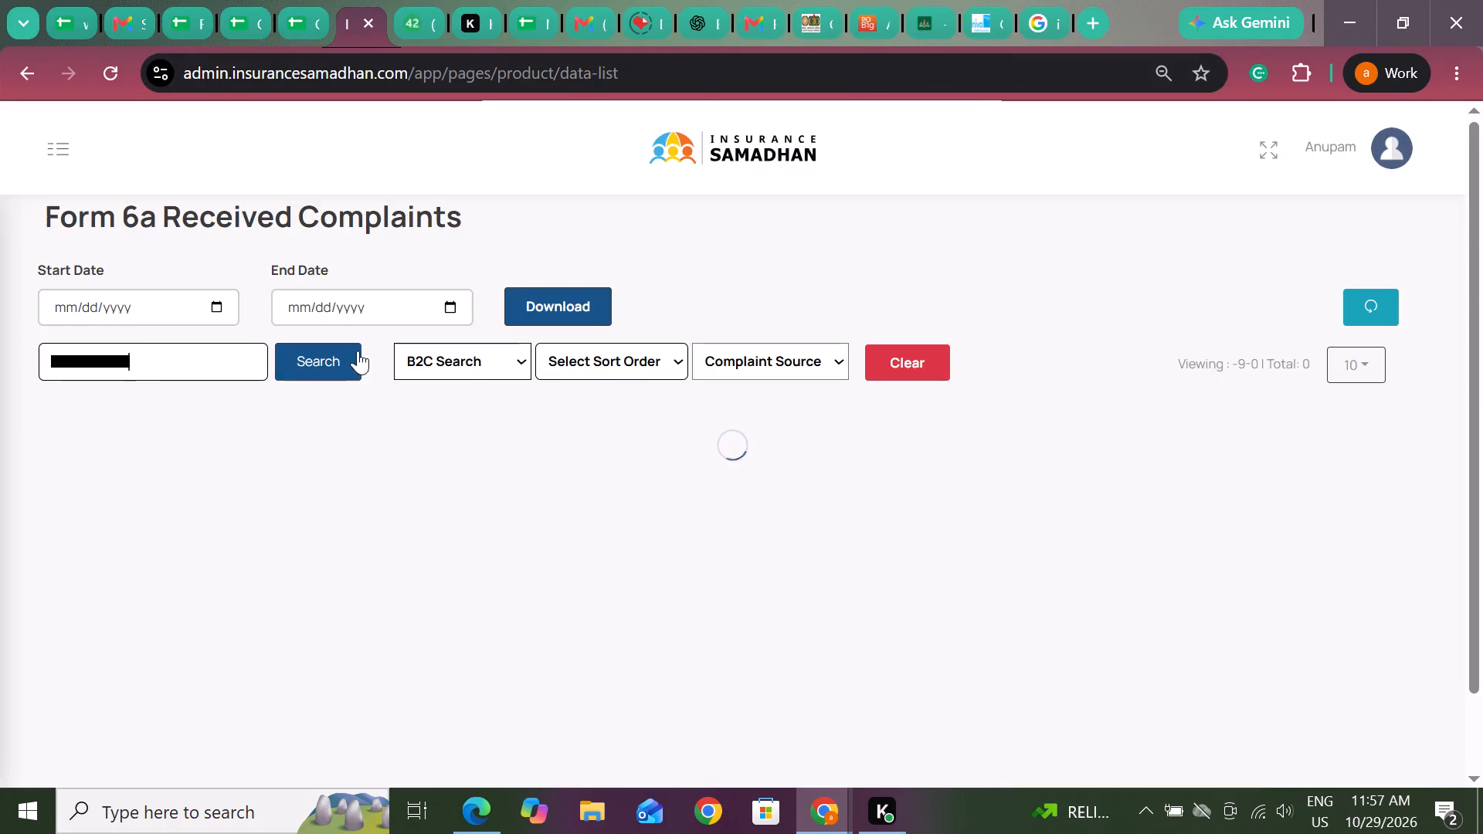
scroll(657, 401, down, 2)
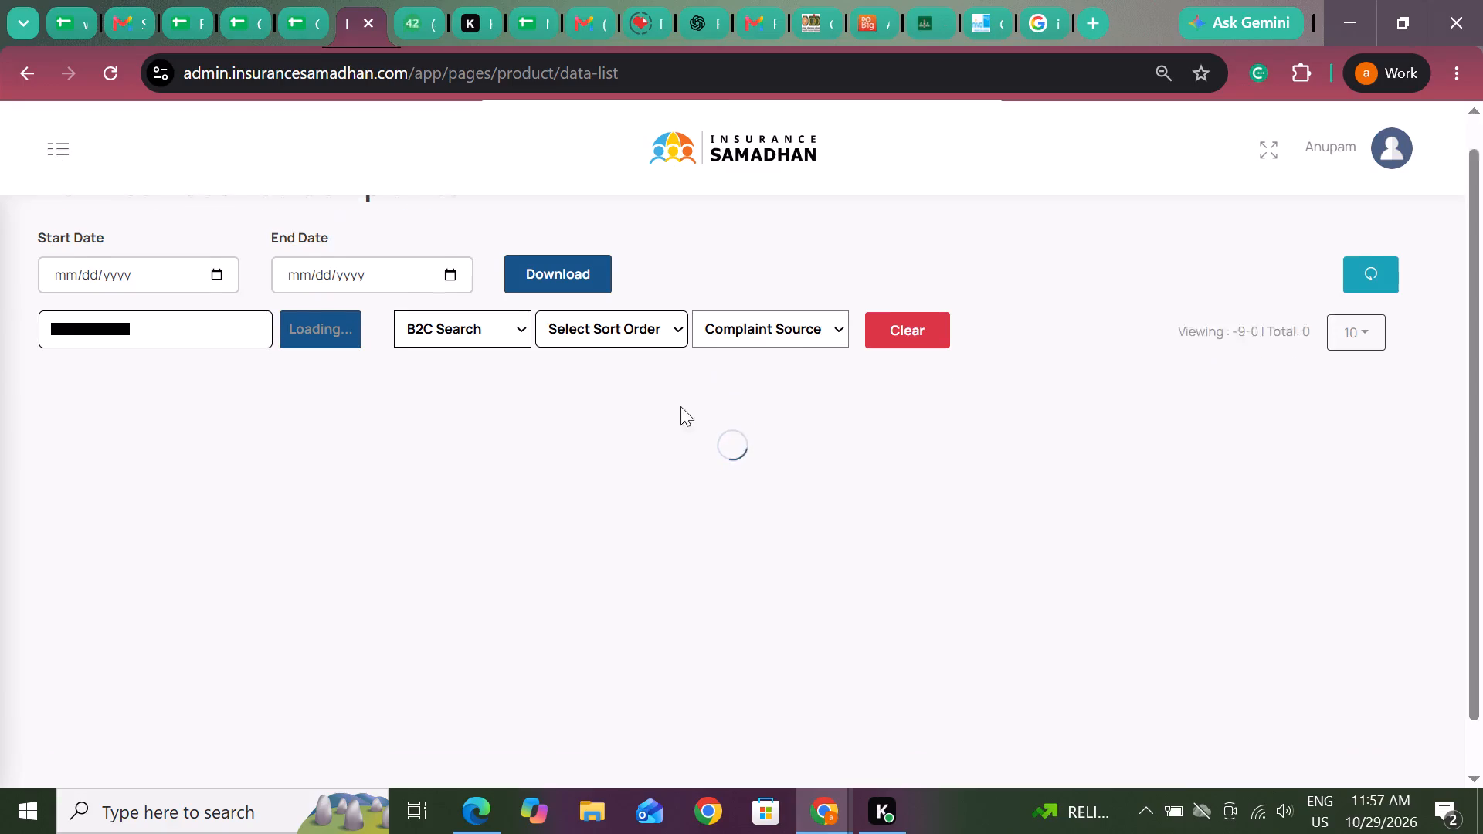
scroll(701, 432, left, 3)
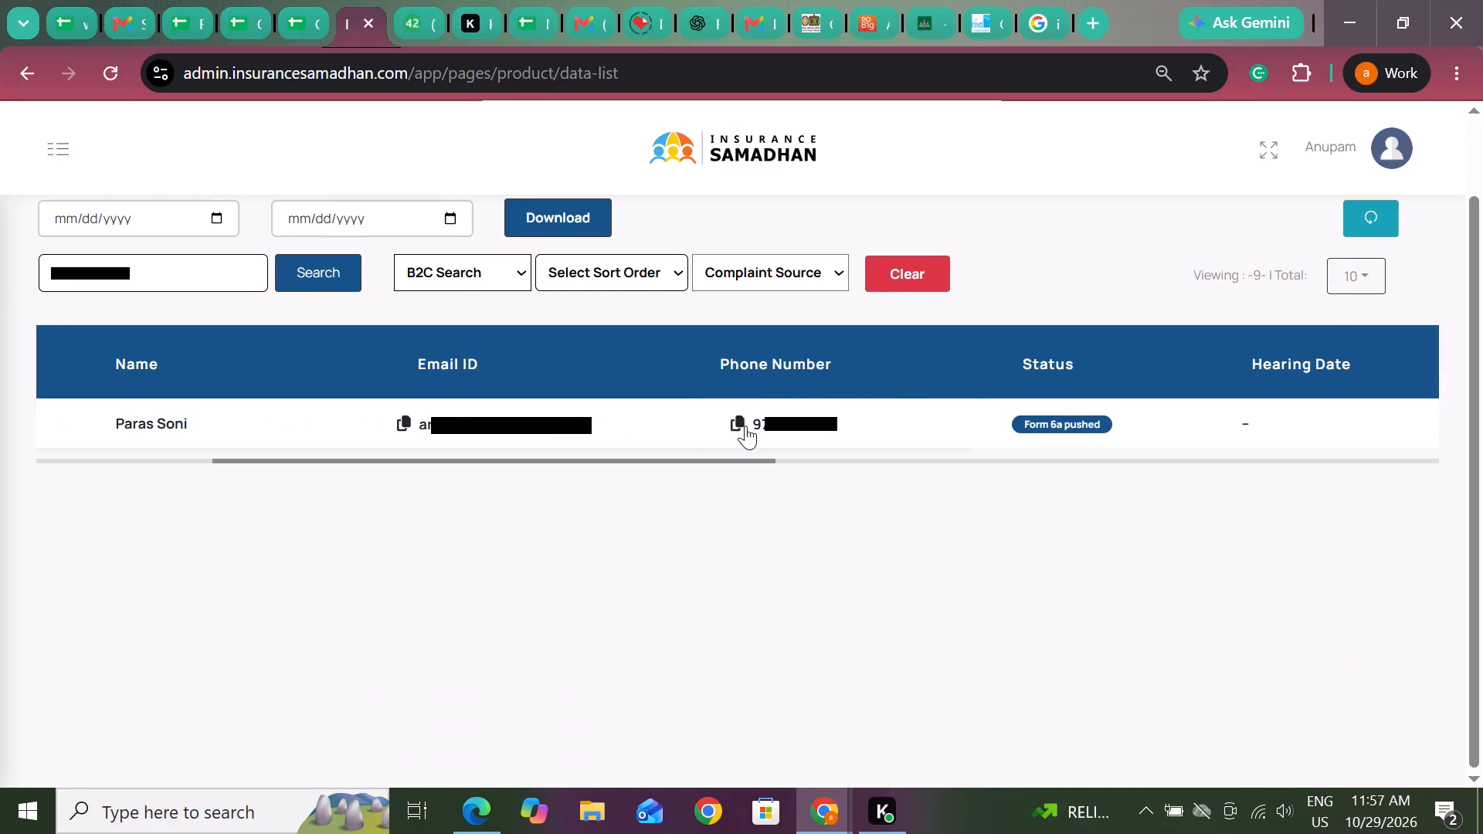
scroll(621, 202, left, 1)
Copy the row 22 phone number again from the resolved sheet and rerun the complaints list search with it.
click(196, 25)
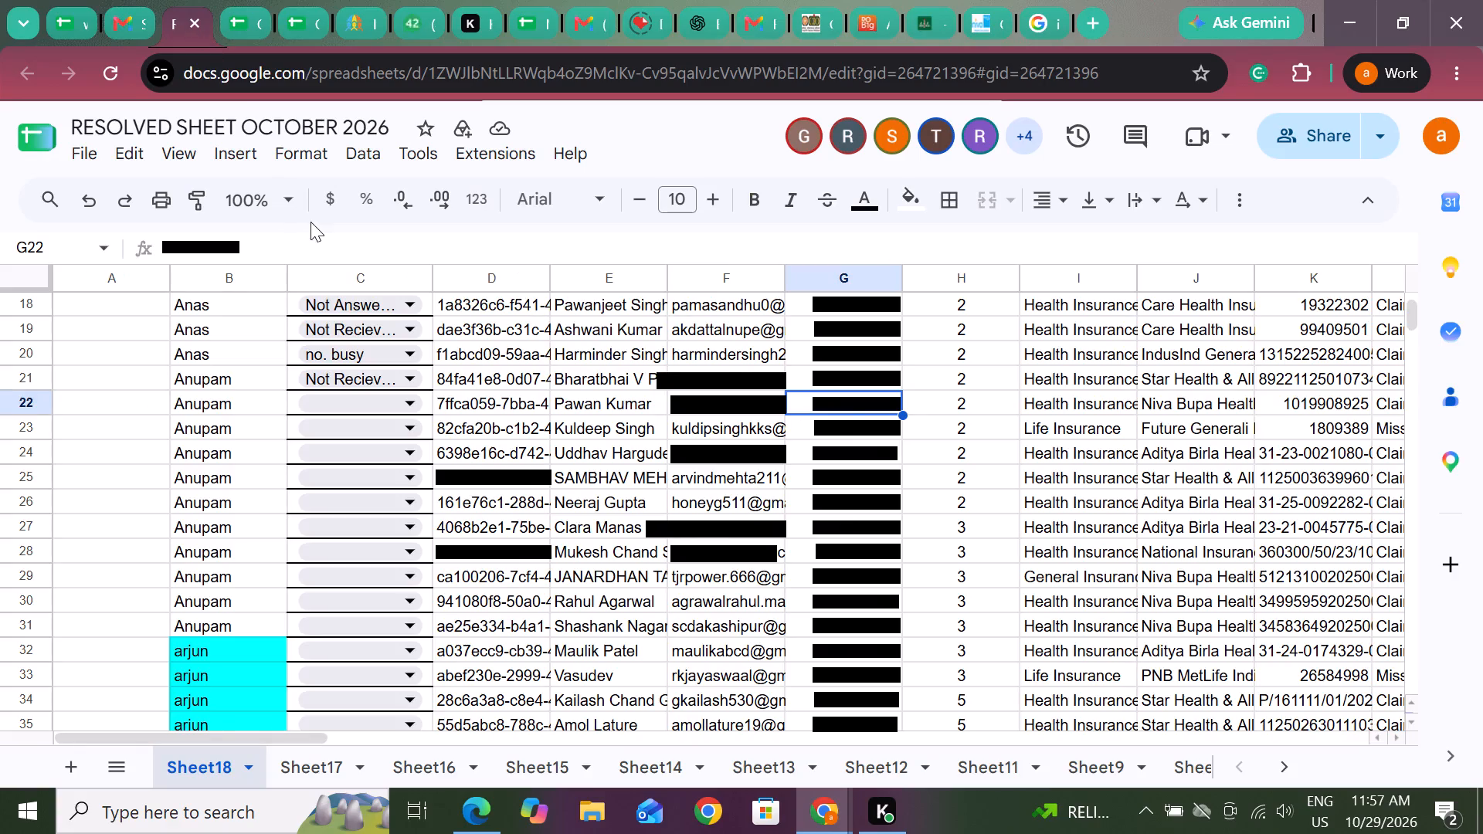
click(640, 398)
click(711, 395)
click(859, 397)
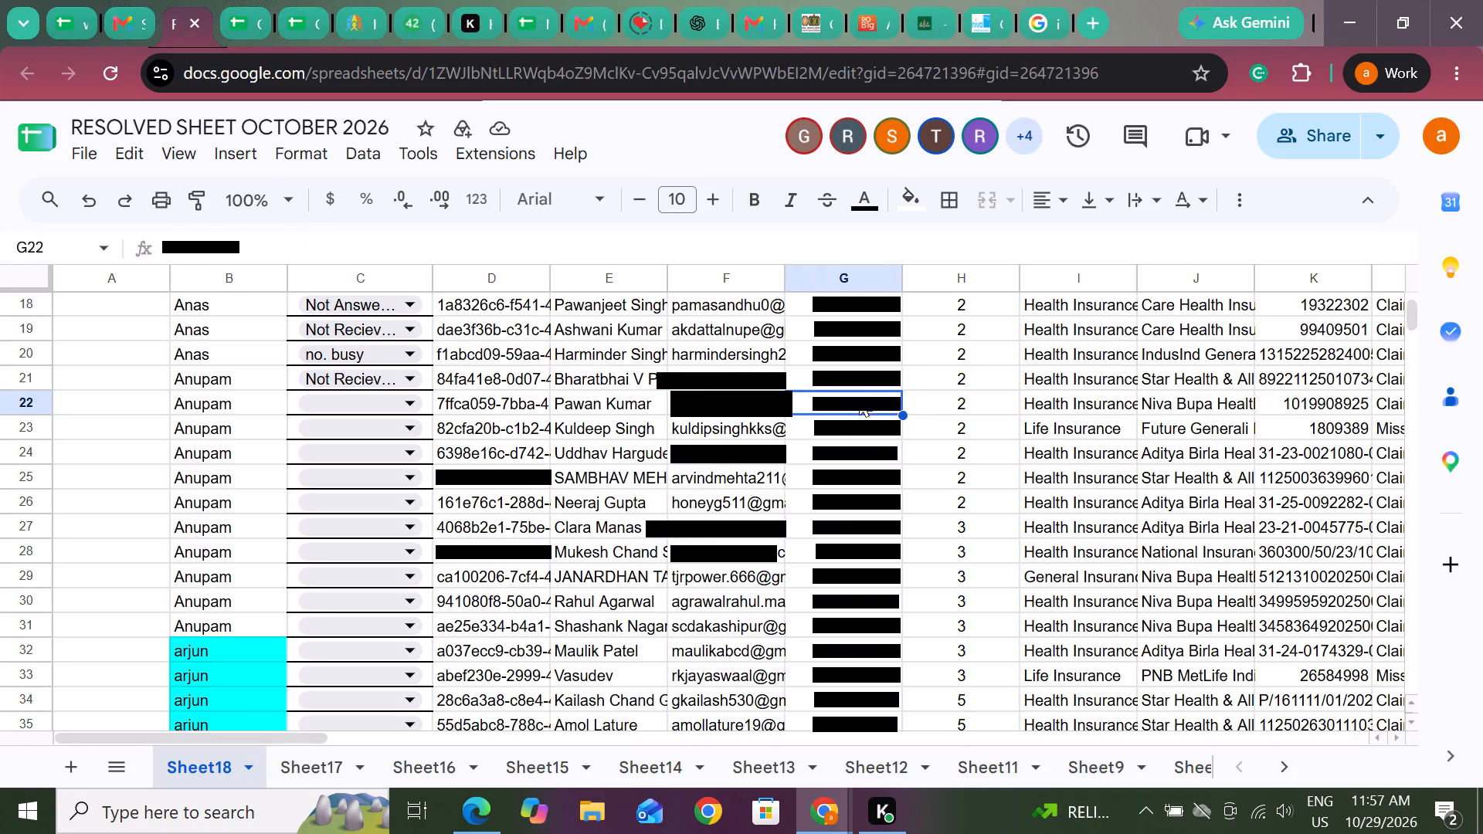
key(ctrl+c)
key(ctrl+c)
key(ctrl+c)
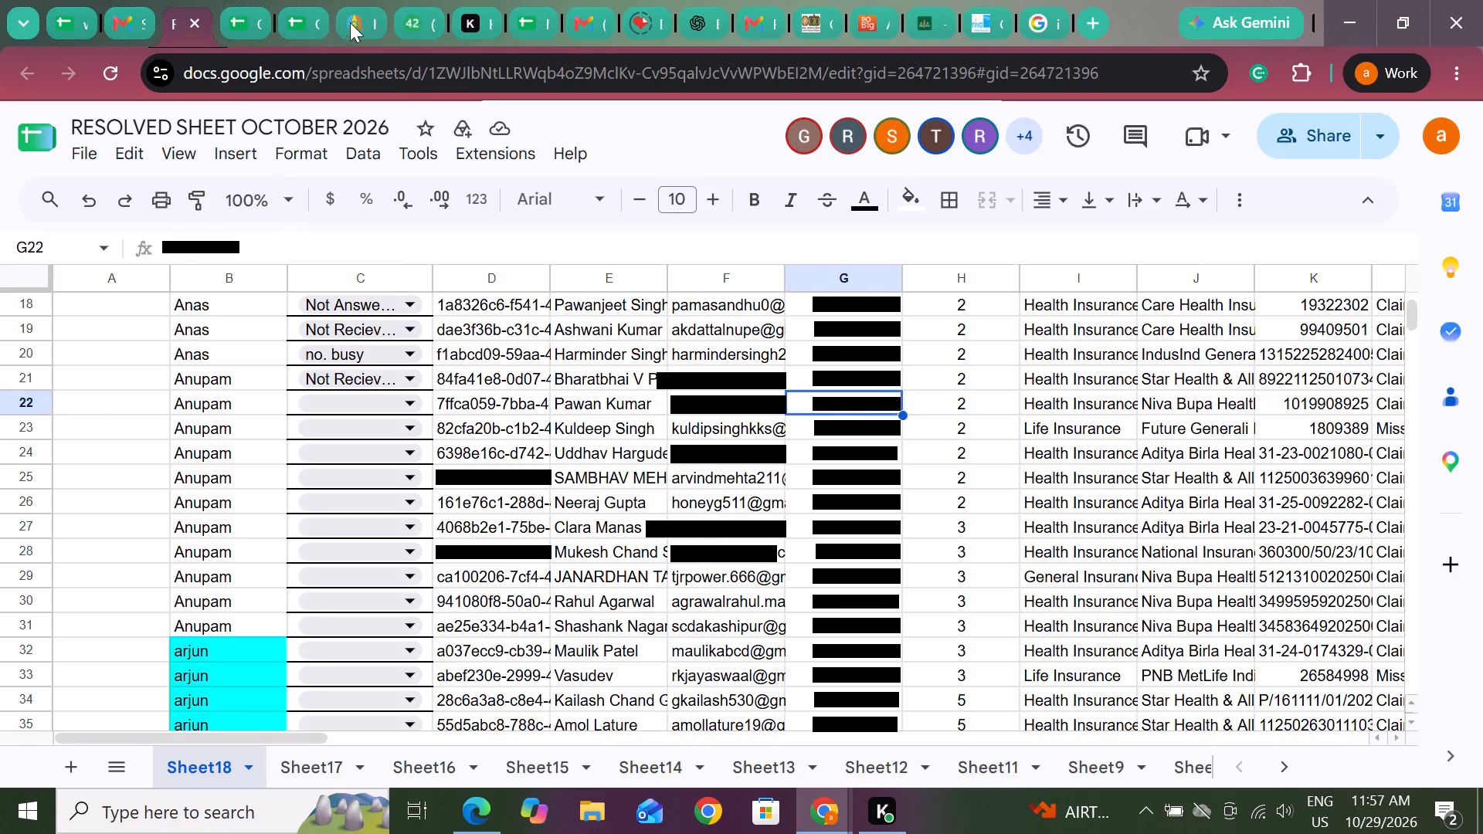
click(350, 22)
ctrl+double_click(201, 278)
key(ctrl+v)
ctrl+click(301, 271)
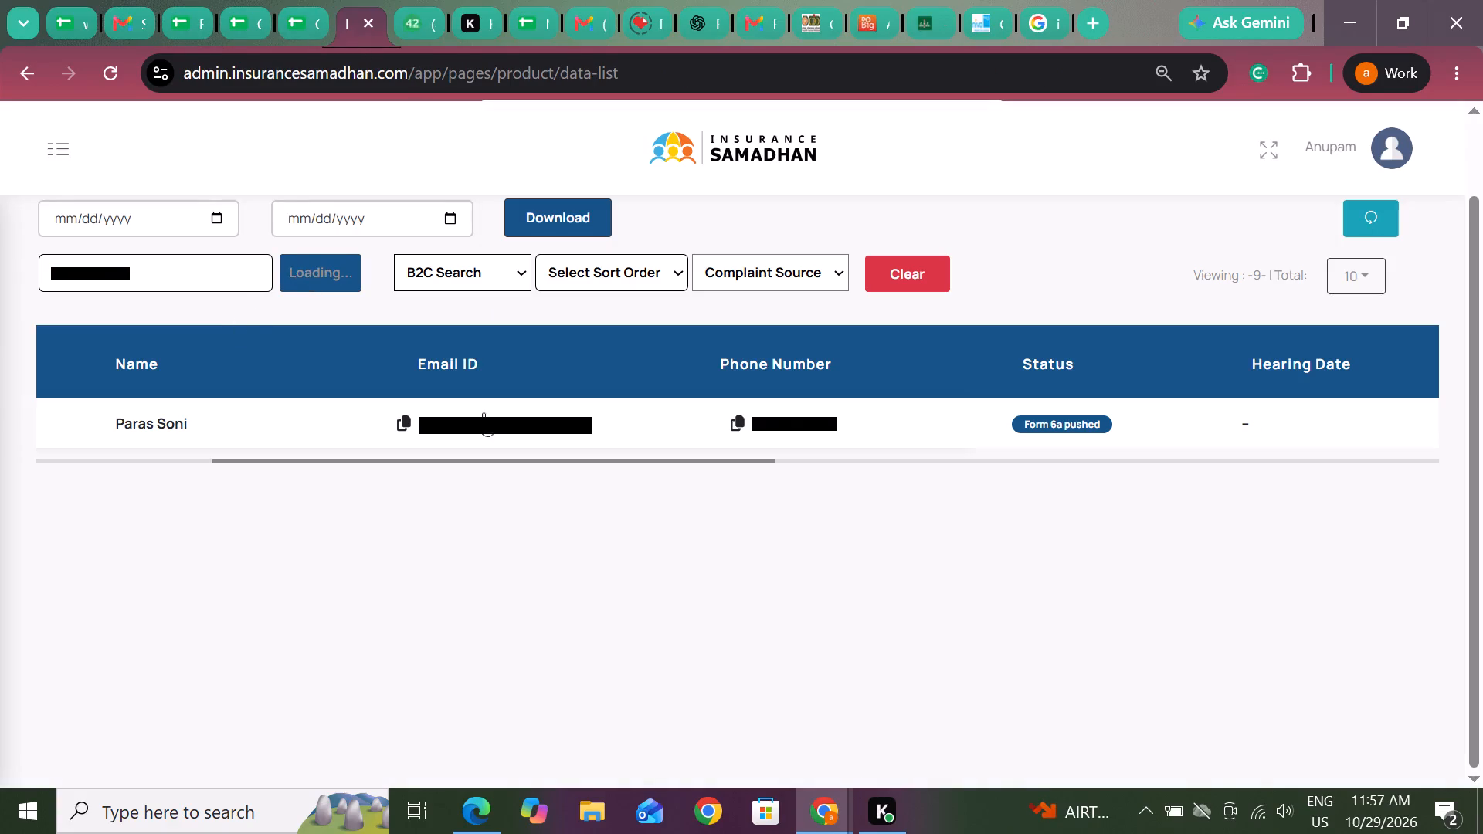
Copy the searched complainant's phone number, call it from the Smartflo dialer, and return to the complaints list.
scroll(606, 428, left, 1)
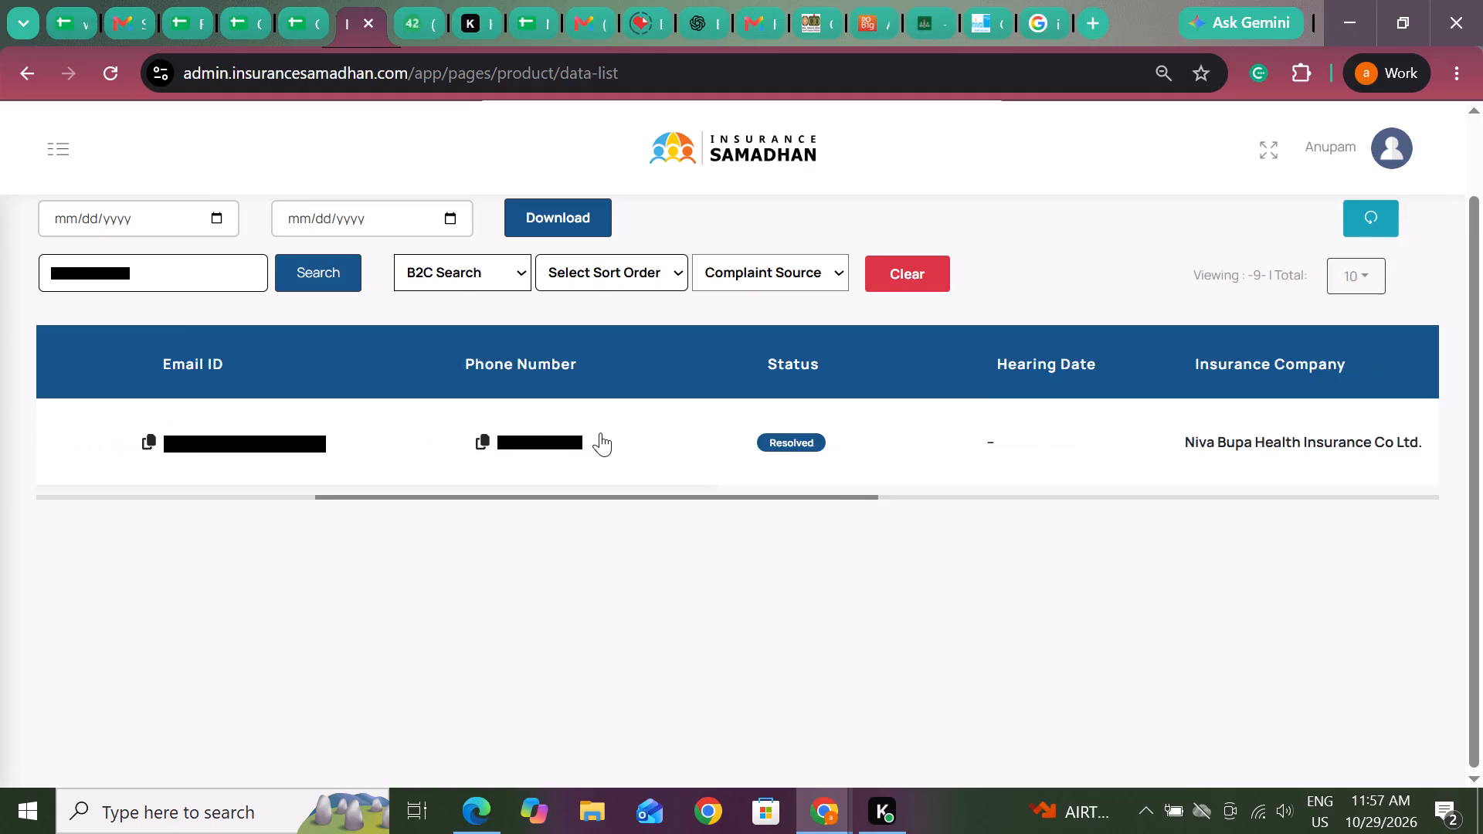
scroll(600, 432, left, 1)
click(552, 446)
scroll(552, 446, left, 1)
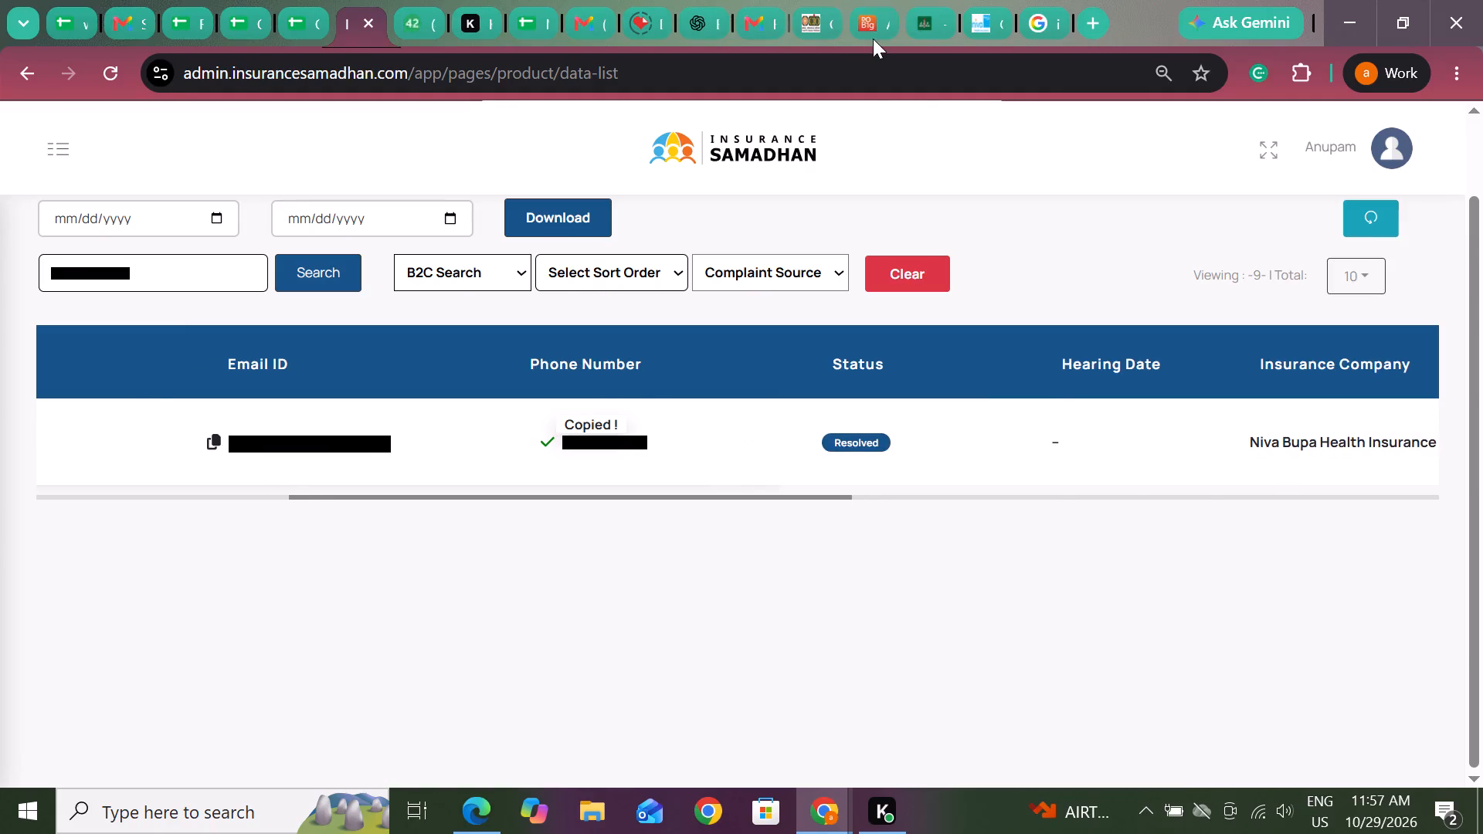
click(873, 39)
ctrl+double_click(704, 266)
ctrl+double_click(701, 256)
key(ctrl+v)
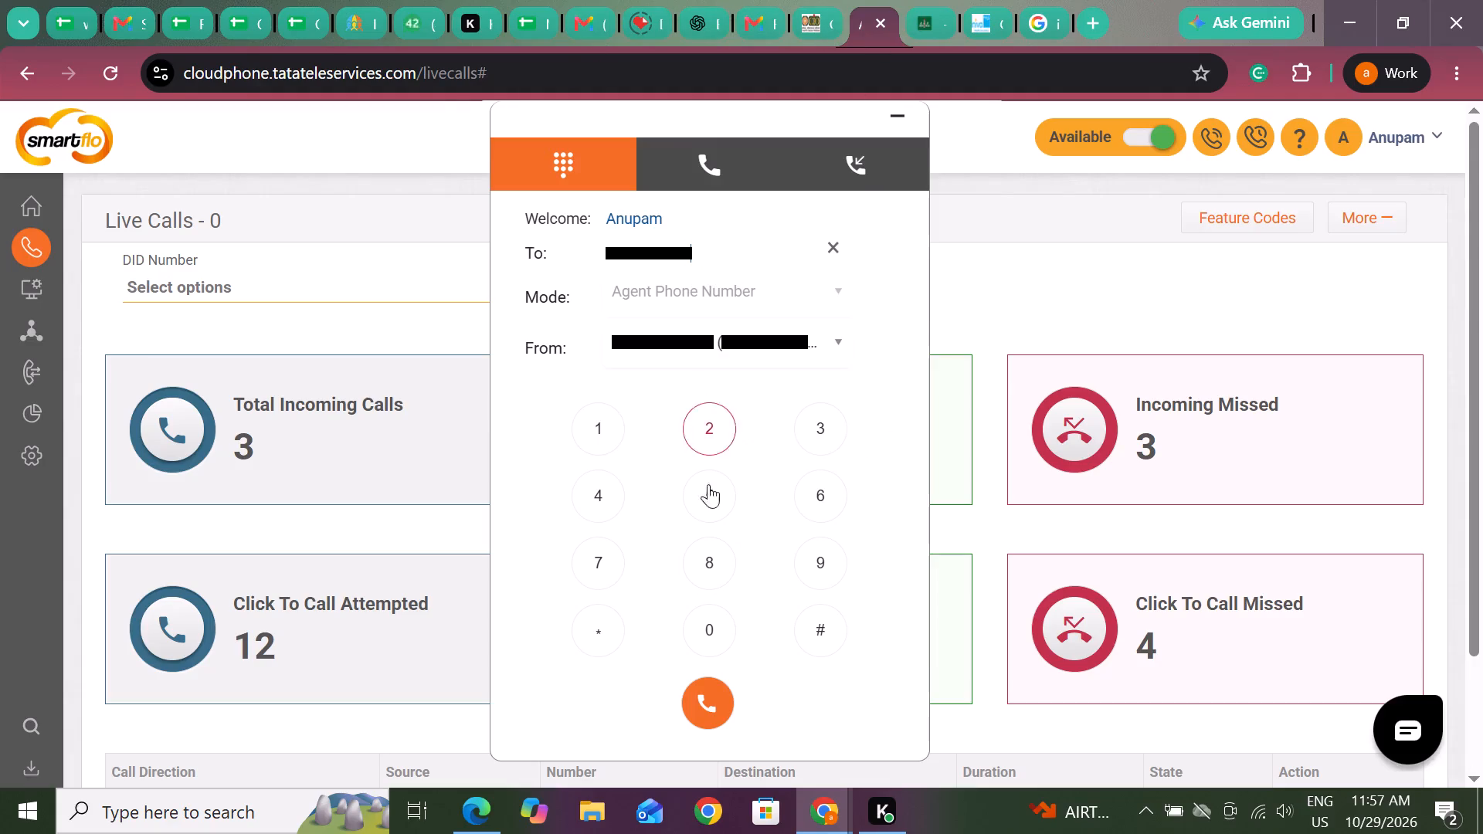
click(712, 708)
scroll(122, 0, up, 2)
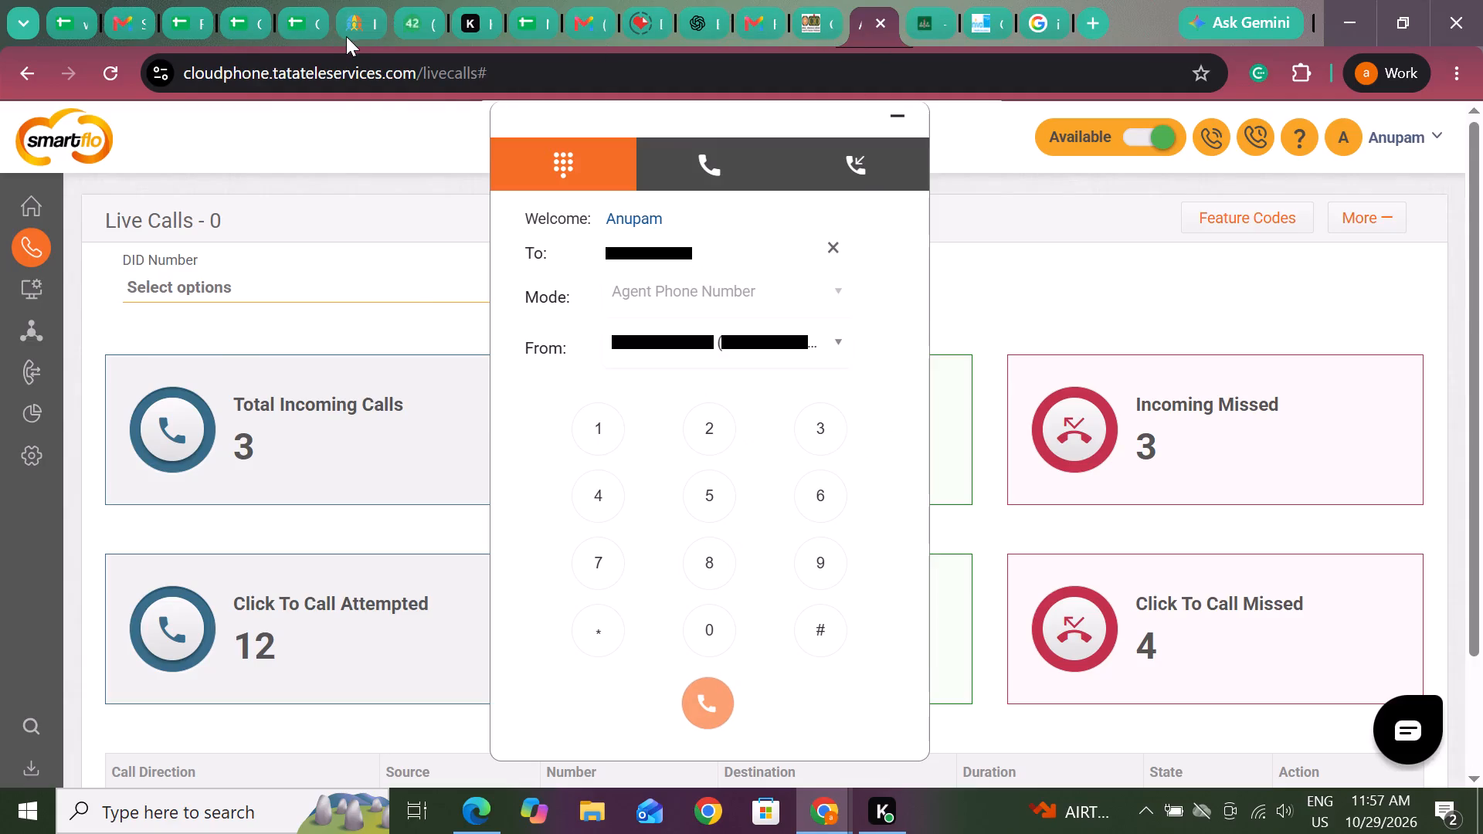
click(346, 36)
scroll(267, 441, right, 2)
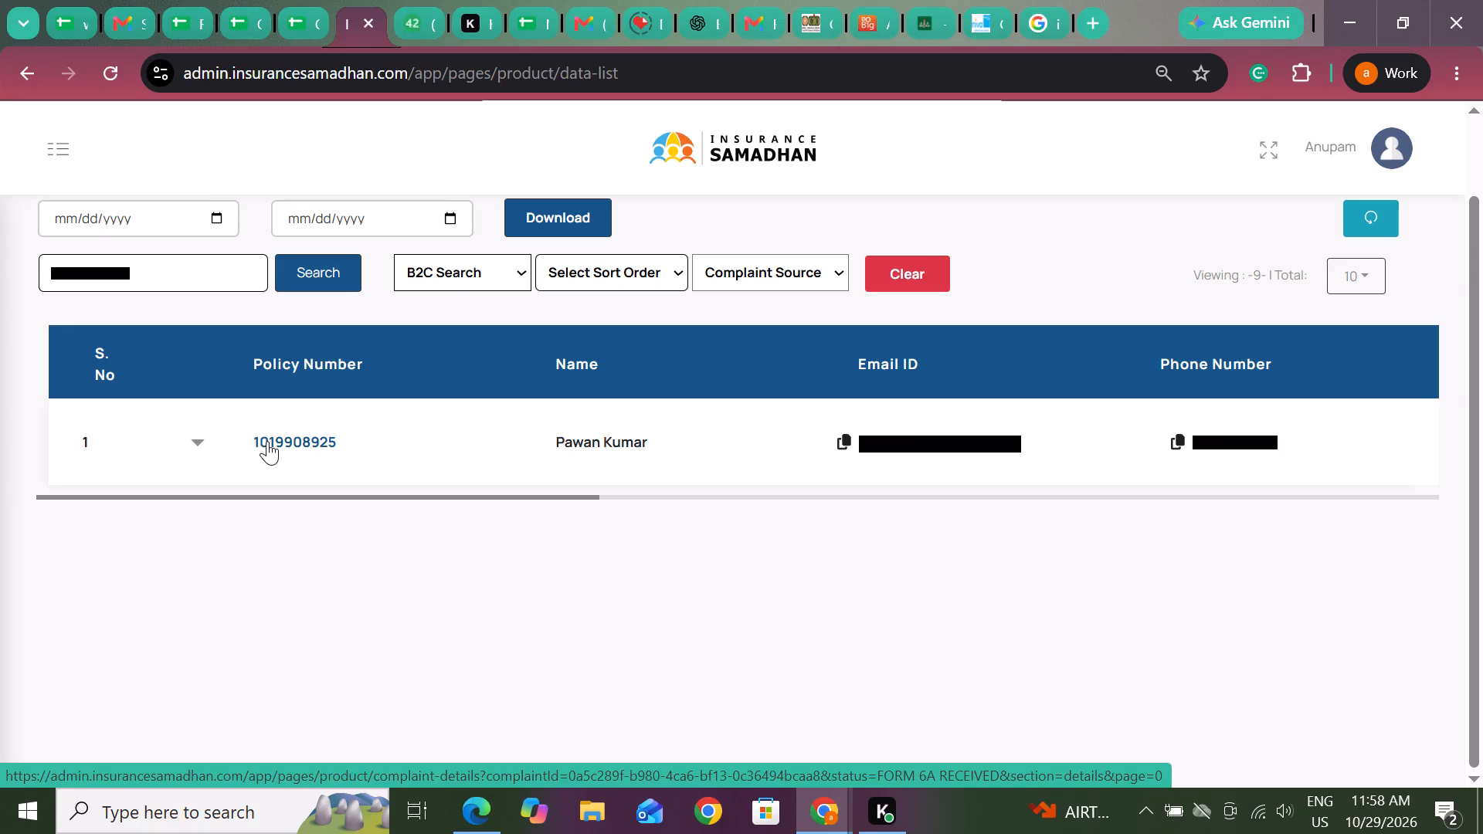
In the resolved sheet, set the call status in column C of row 22 to Not Answering.
click(178, 36)
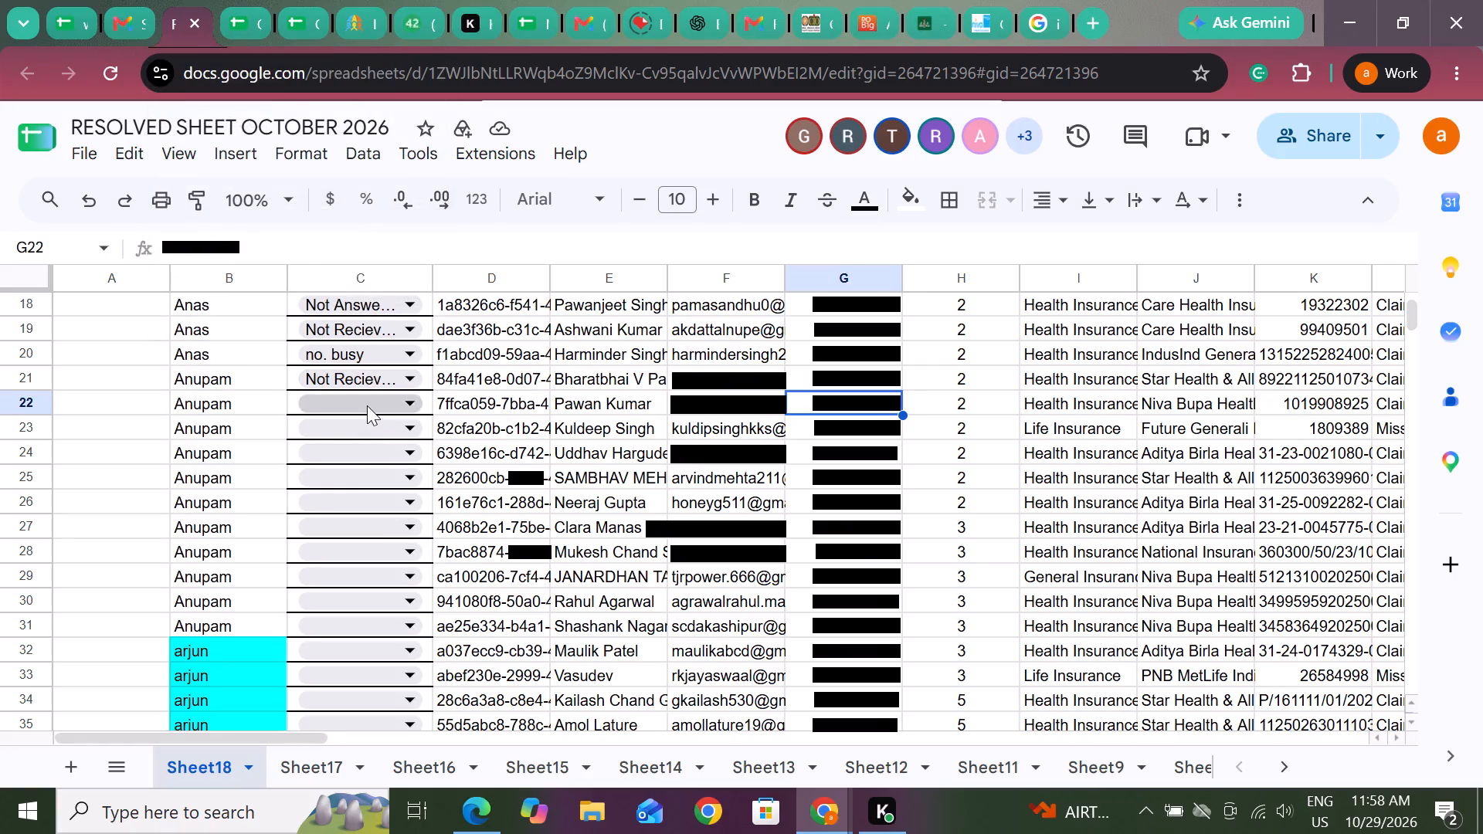
click(367, 405)
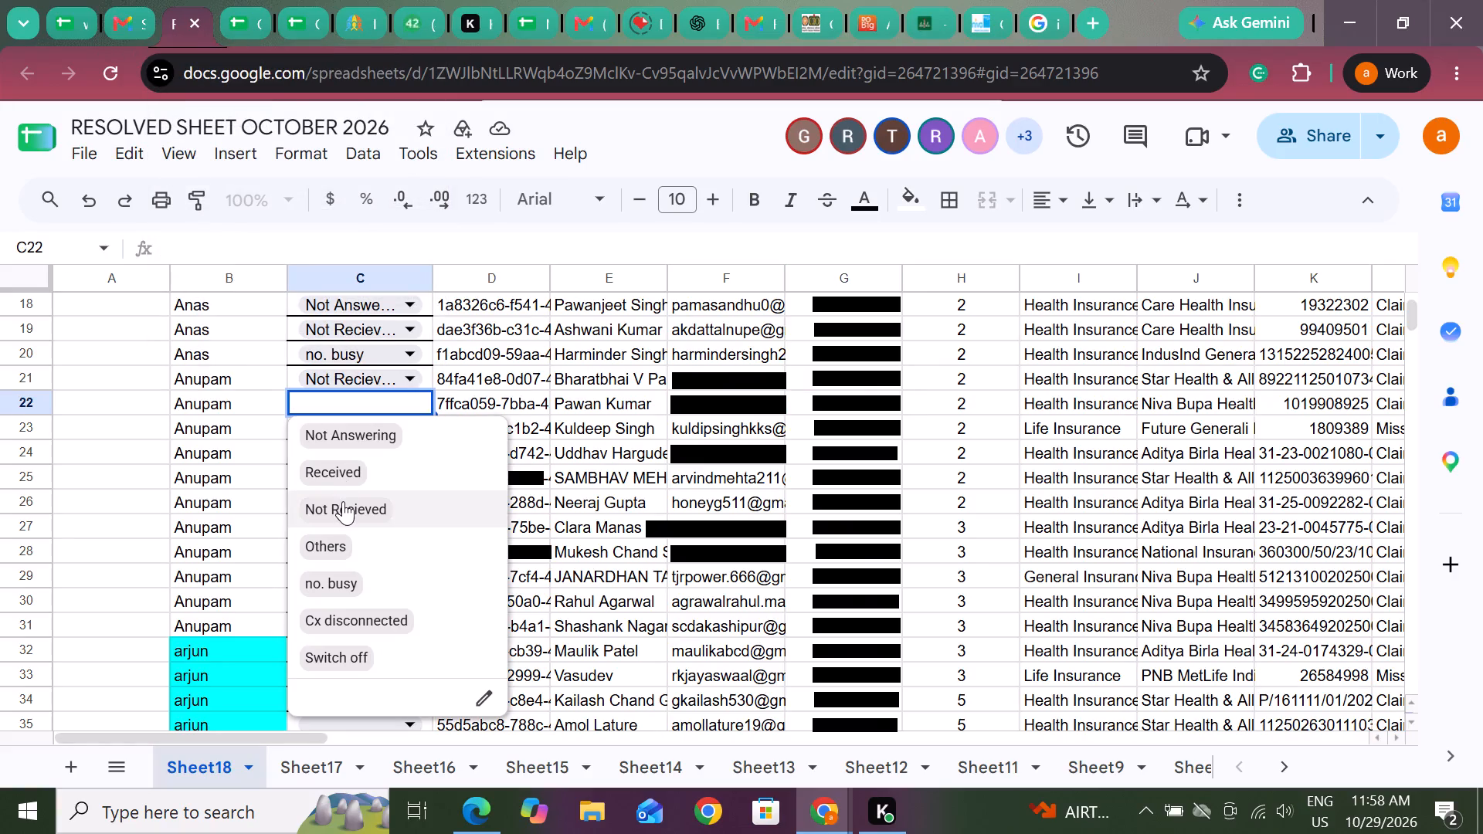
click(339, 424)
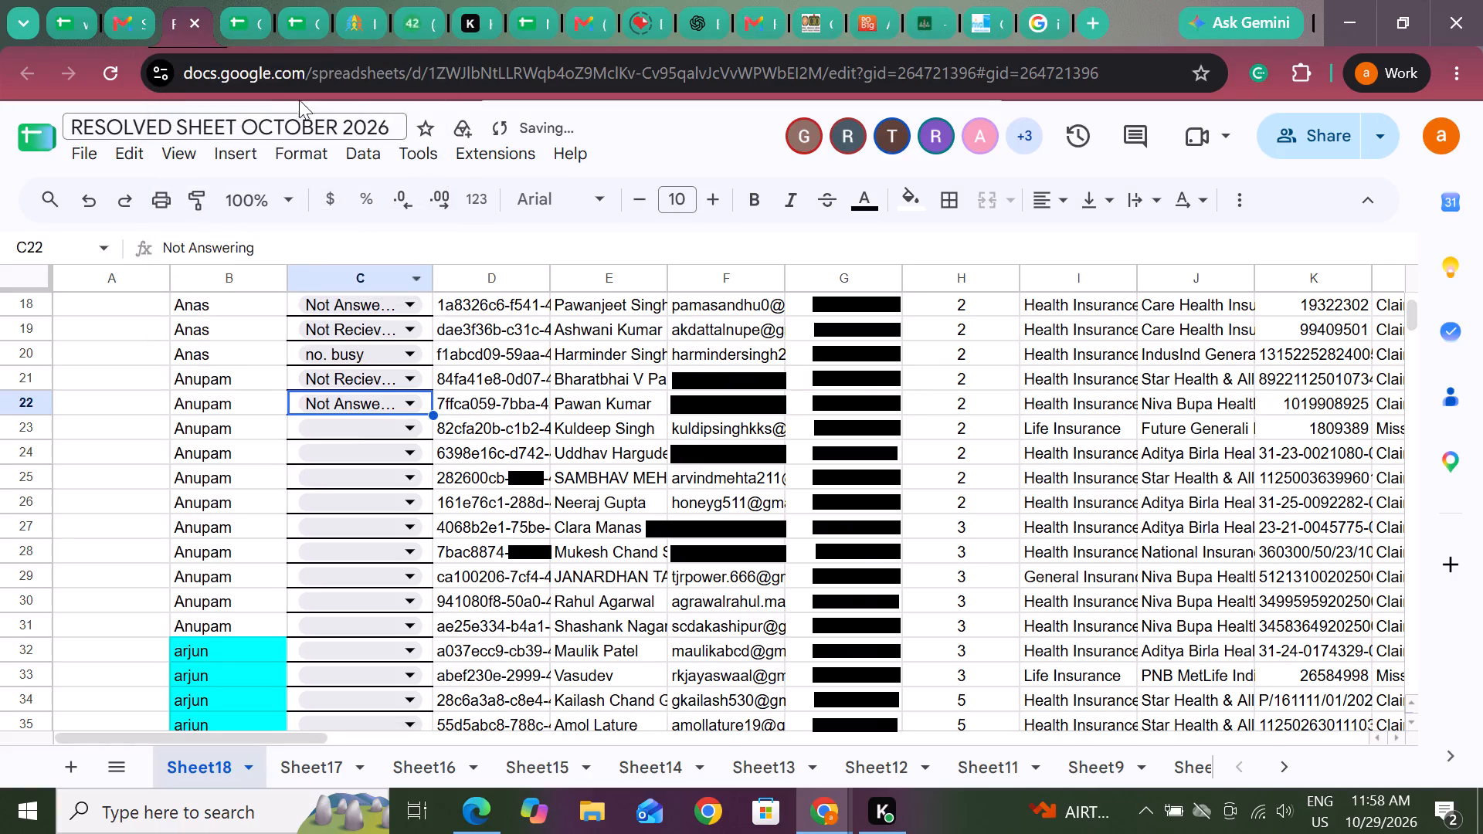
In the complaints list, add the comment "nr" to the row 22 complainant's communication log, save it, and close the log.
click(355, 32)
scroll(999, 453, left, 1)
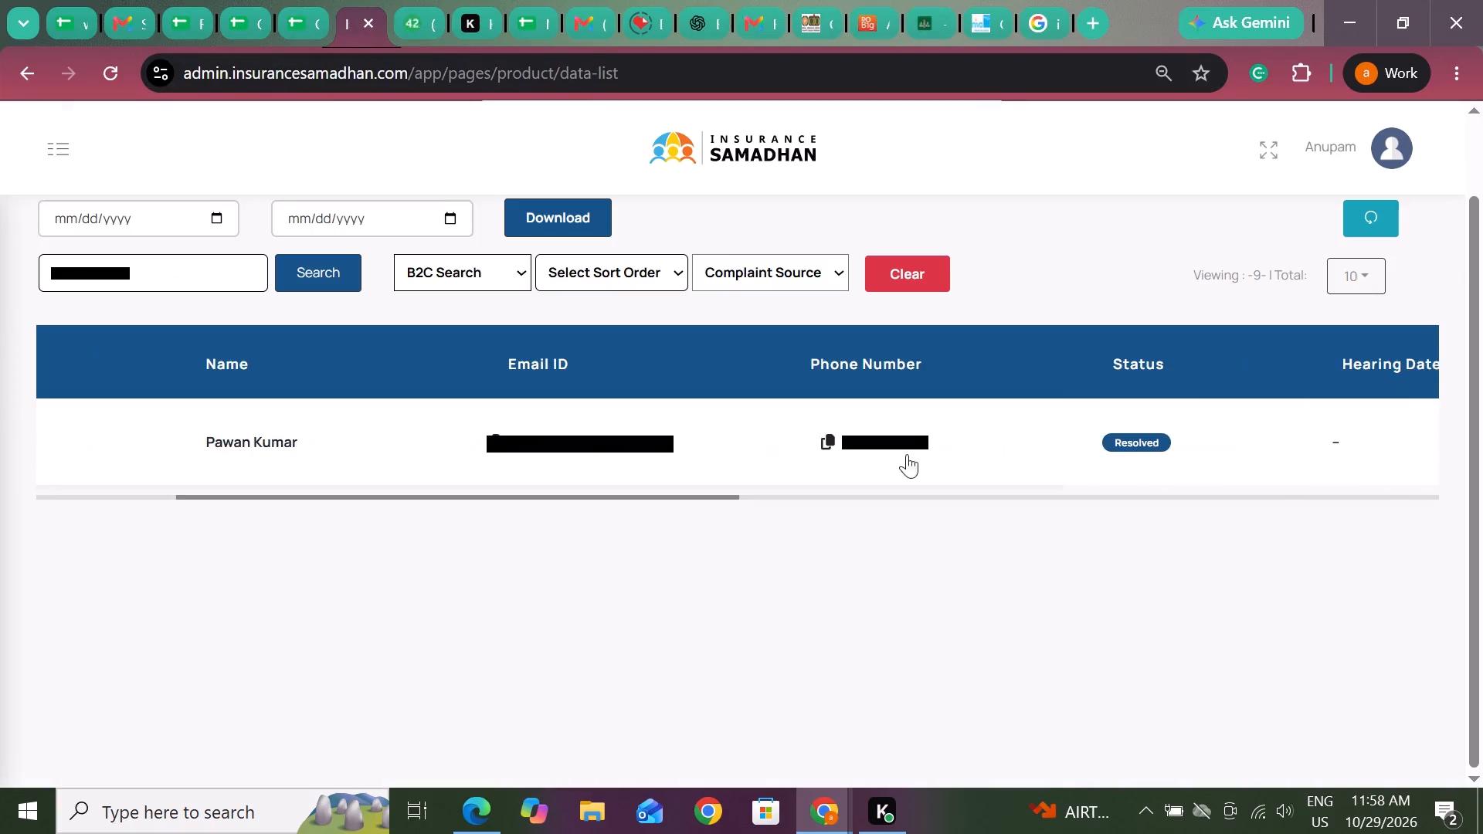
scroll(907, 454, left, 1)
click(792, 456)
click(861, 522)
scroll(733, 570, down, 2)
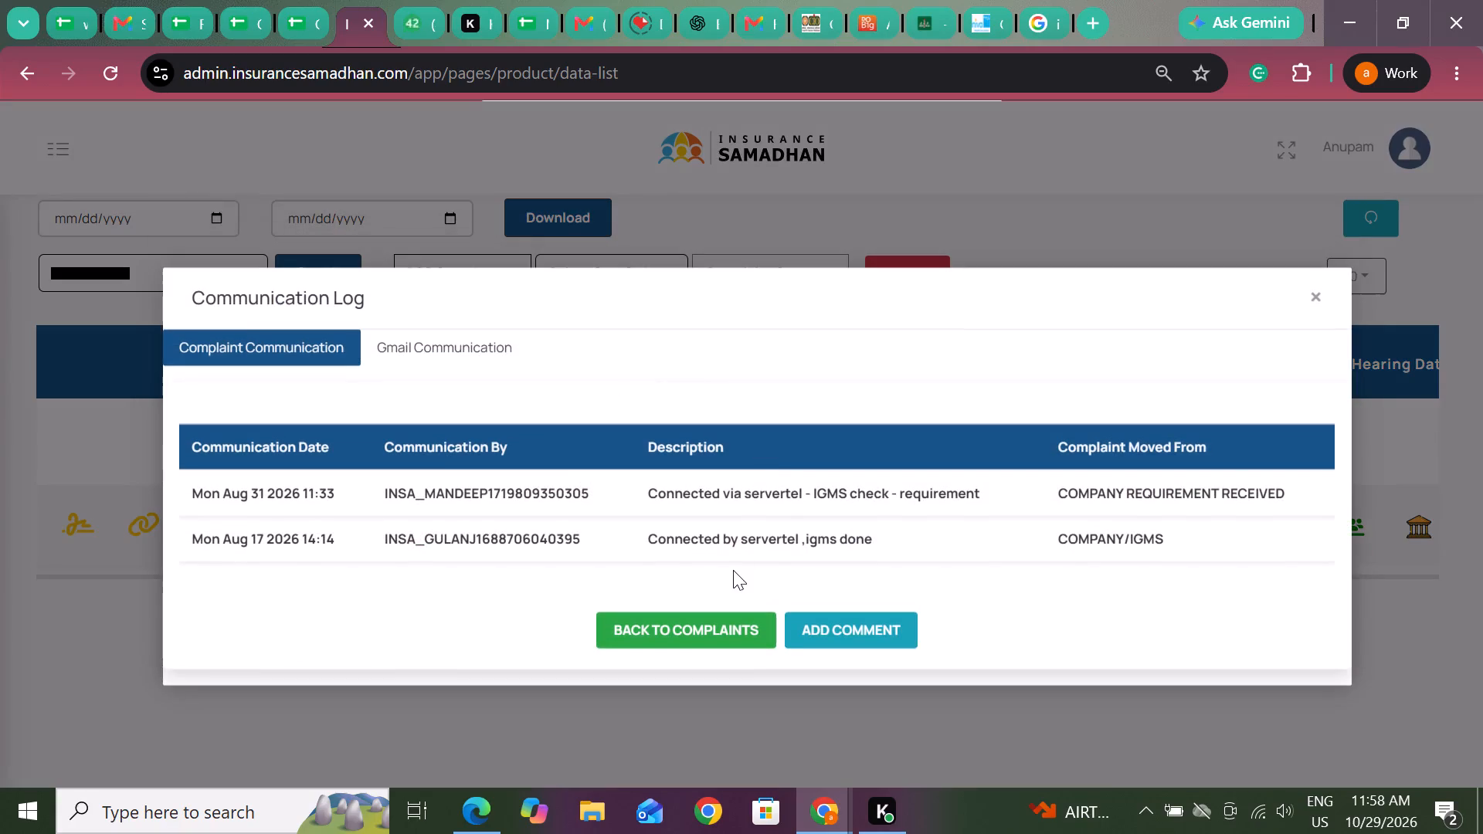
scroll(733, 570, down, 3)
click(831, 629)
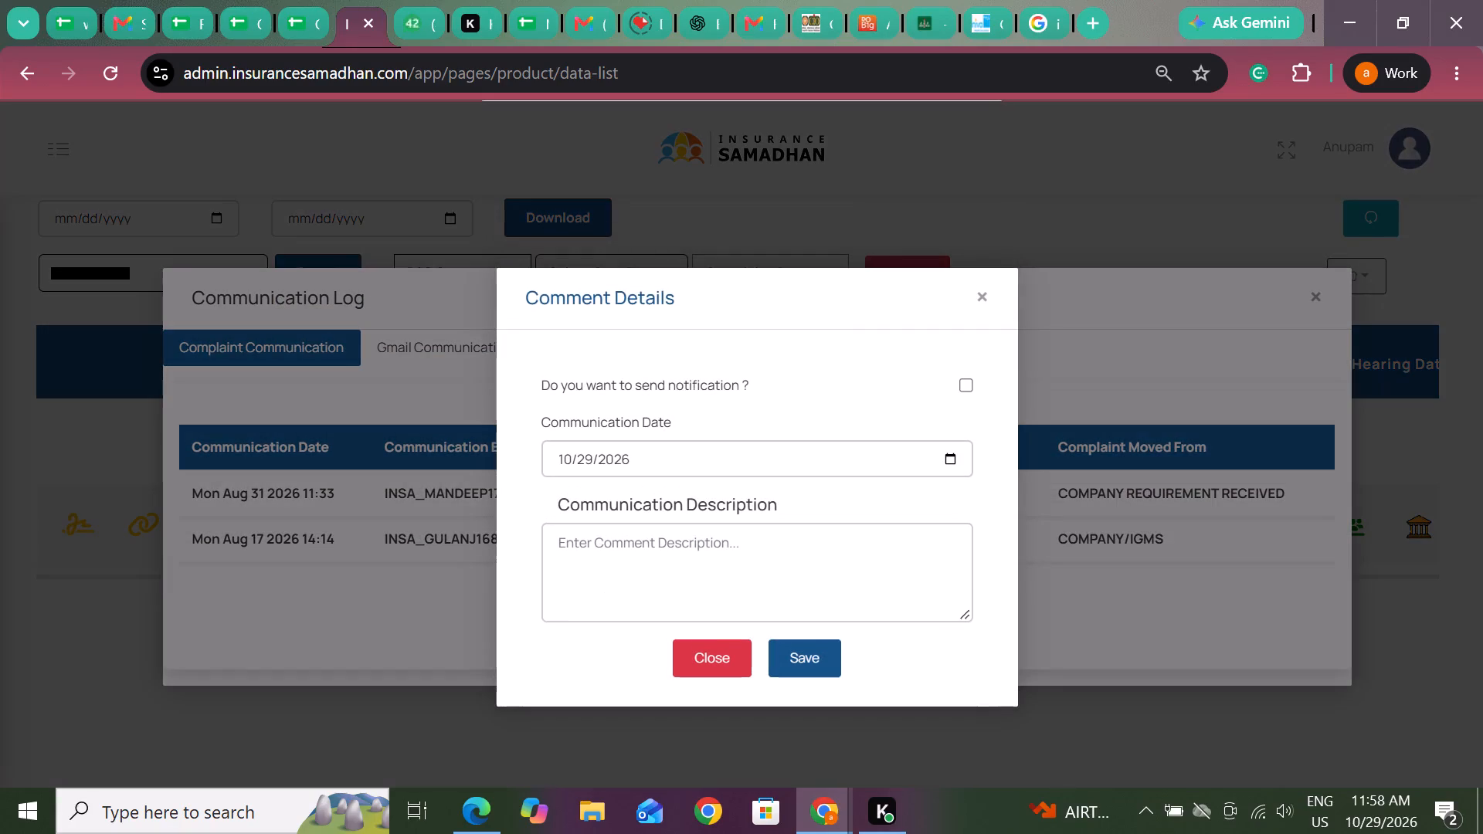
click(597, 561)
key(n)
key(r)
click(810, 639)
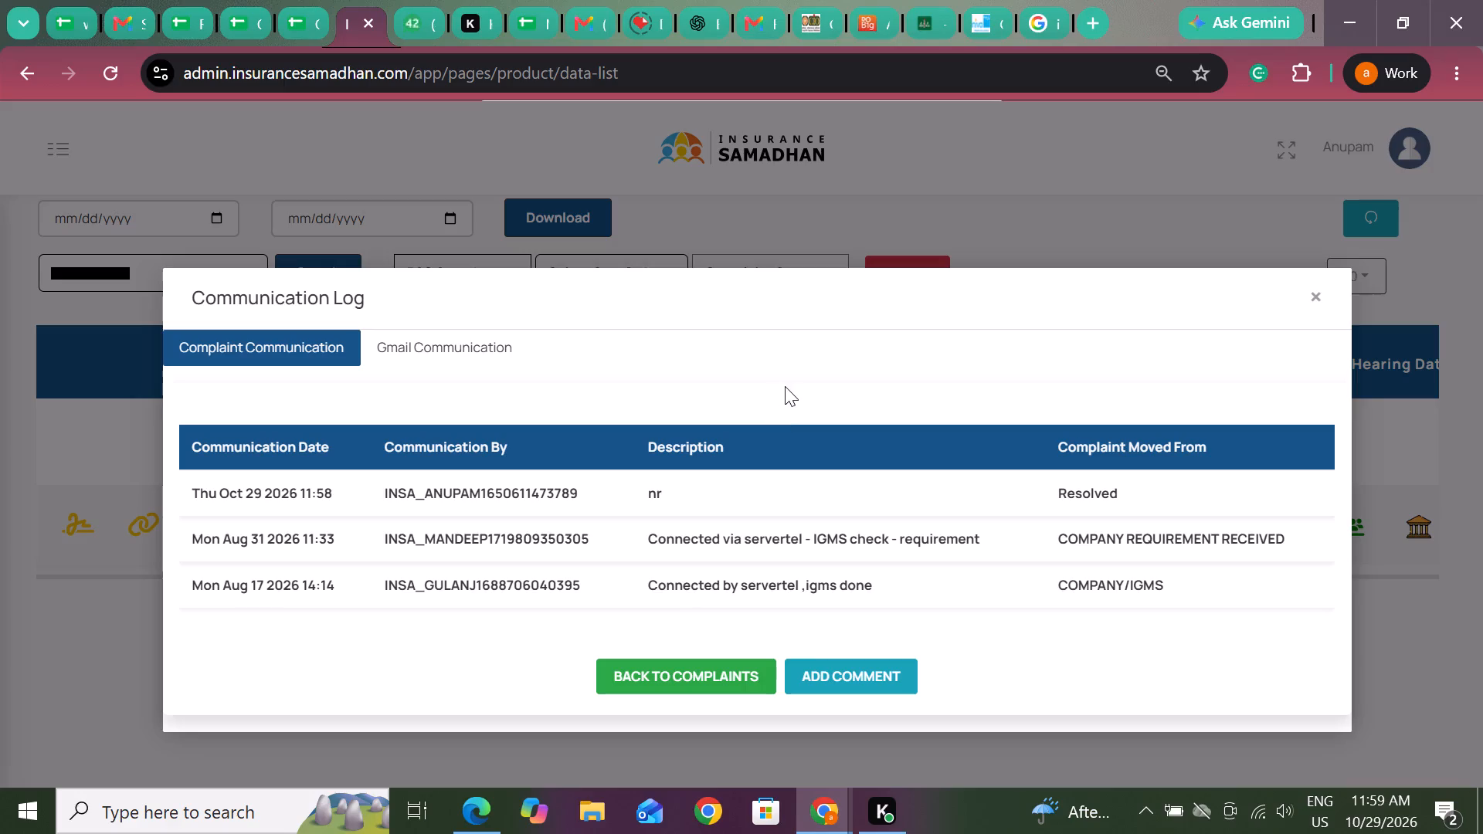
scroll(708, 276, up, 3)
click(660, 202)
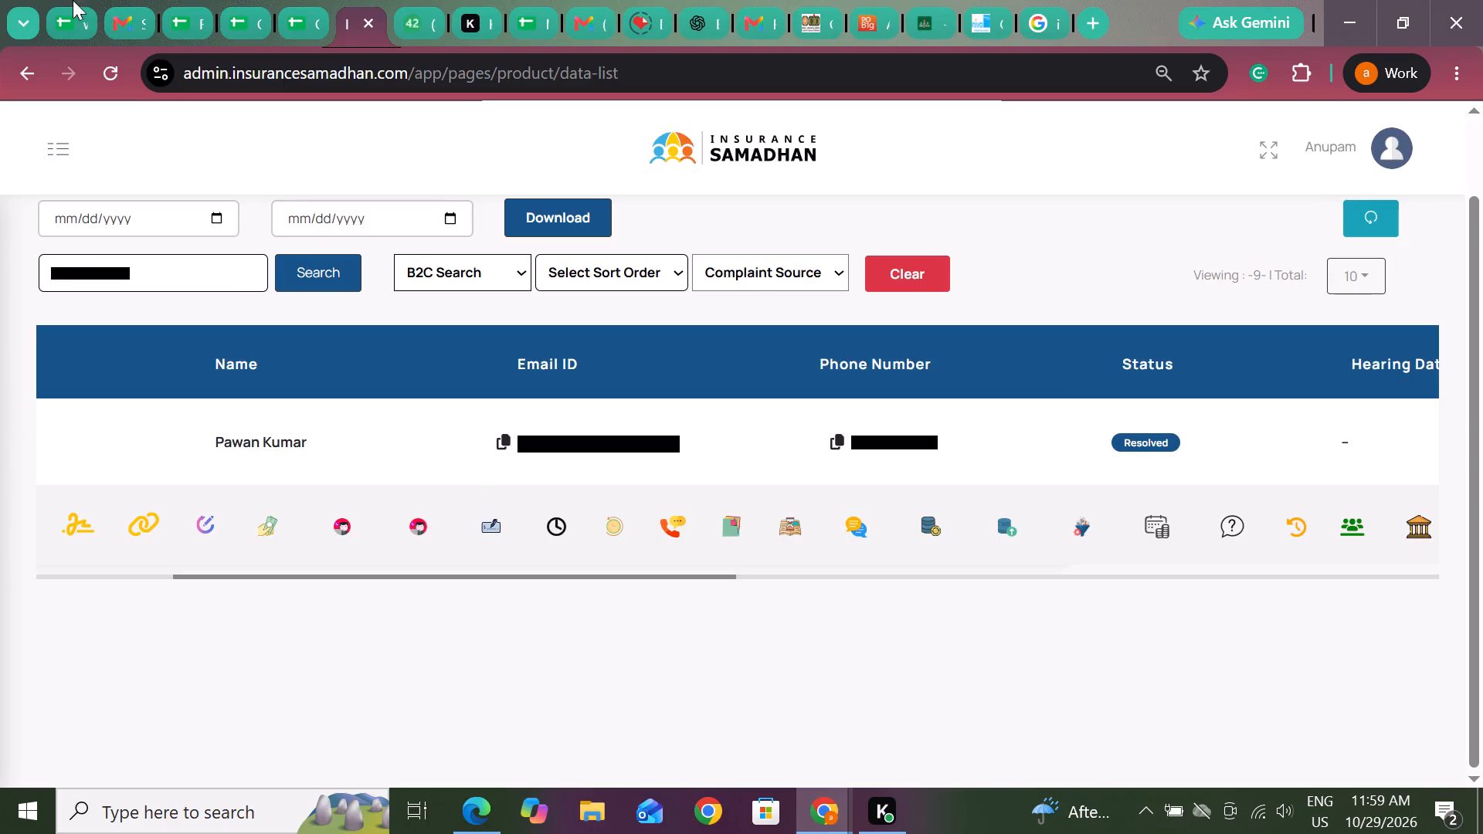
Return to the October 2026 resolved sheet and select the complaint ID in row 23.
click(188, 27)
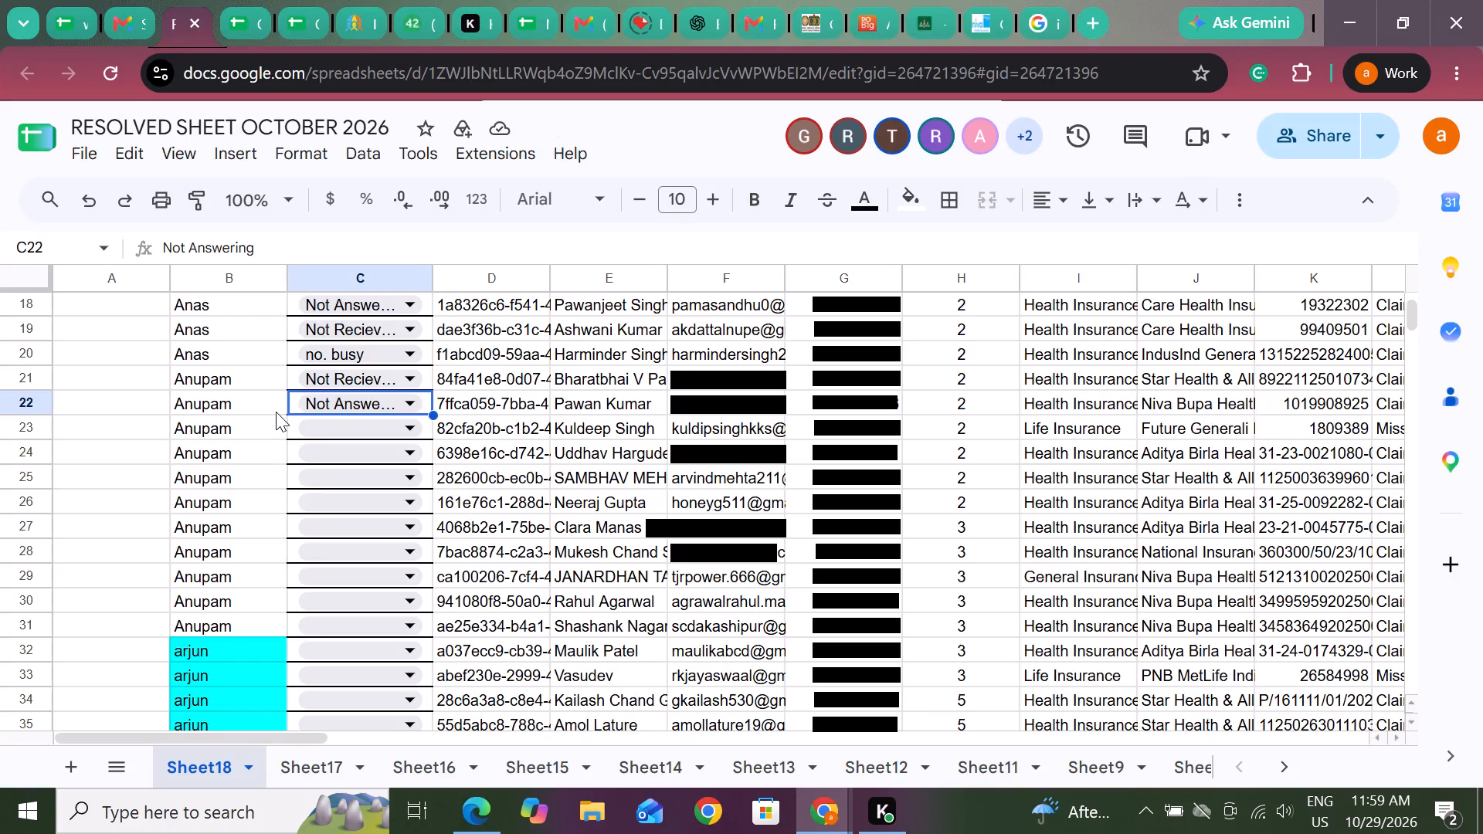
click(520, 422)
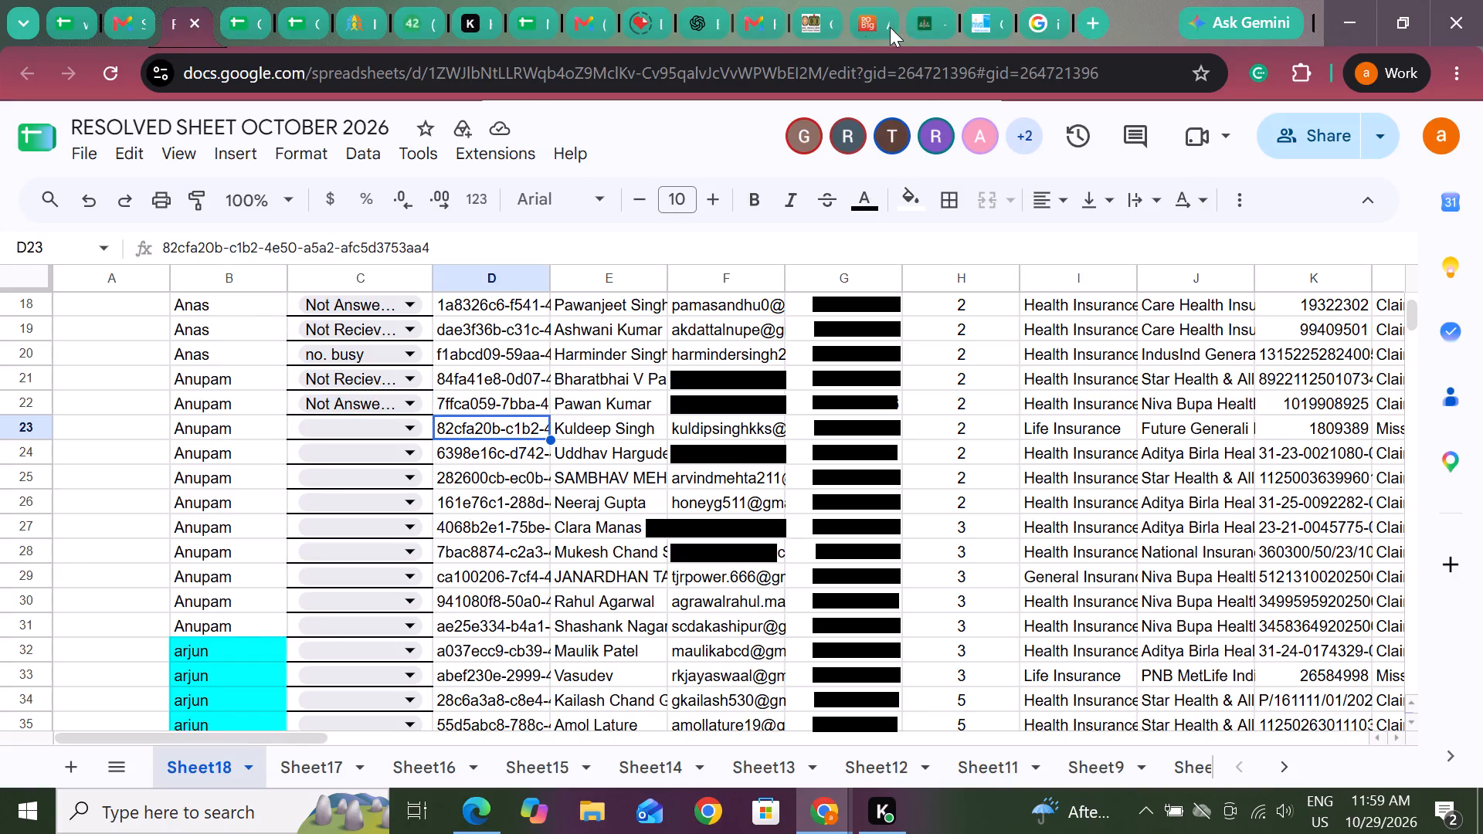
Switch to the Smartflo live calls page and toggle the agent availability status.
click(894, 29)
click(1161, 140)
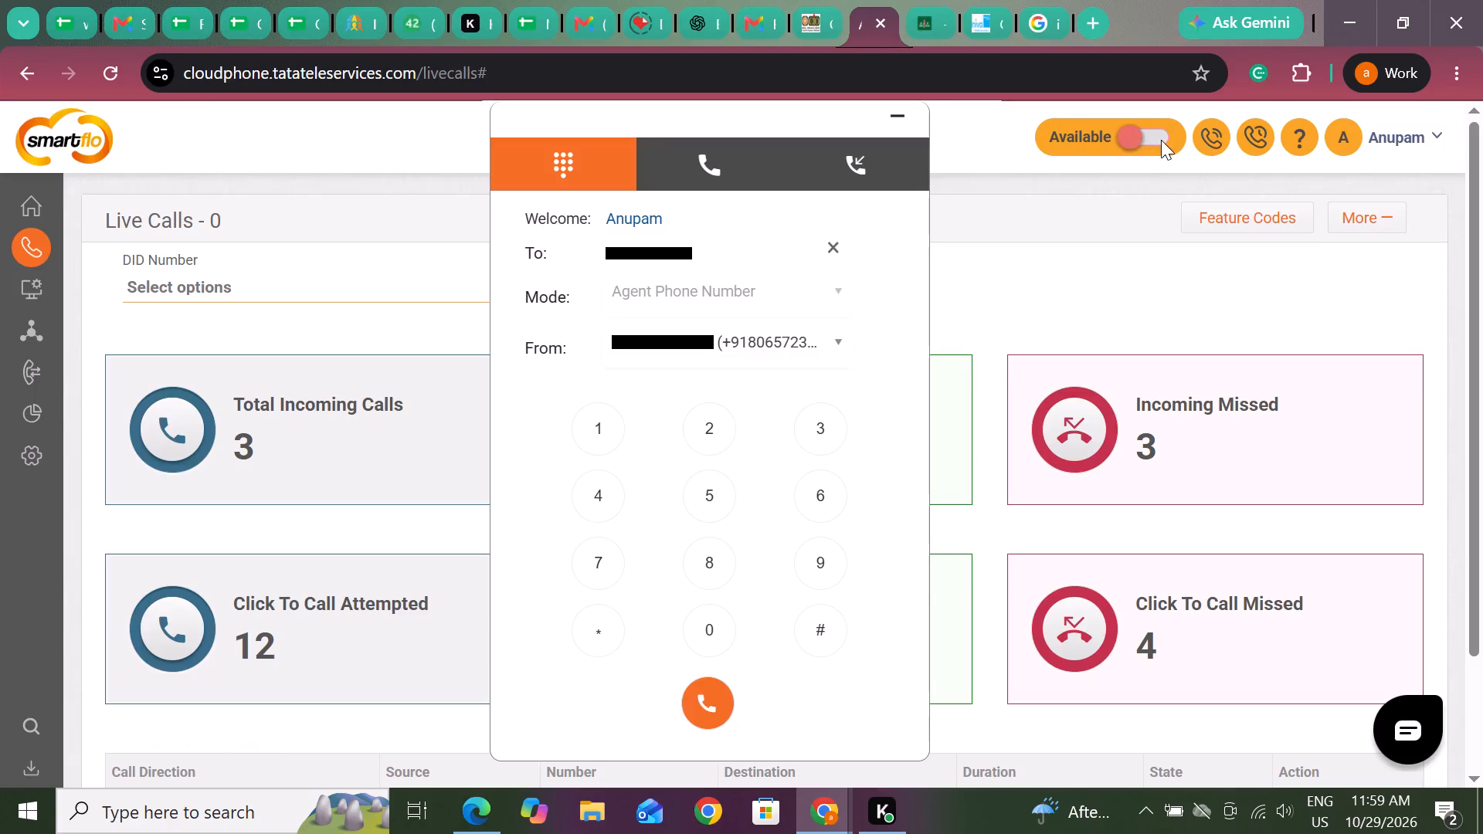